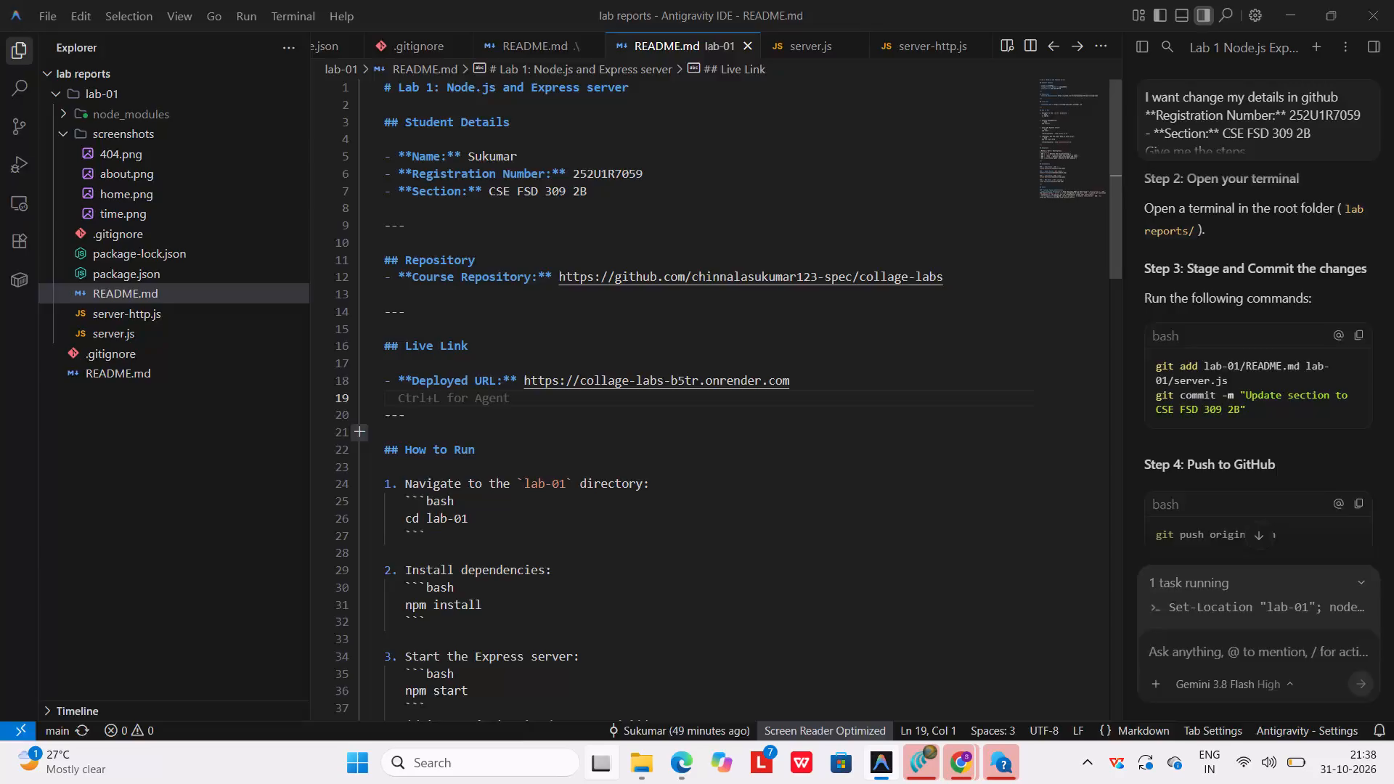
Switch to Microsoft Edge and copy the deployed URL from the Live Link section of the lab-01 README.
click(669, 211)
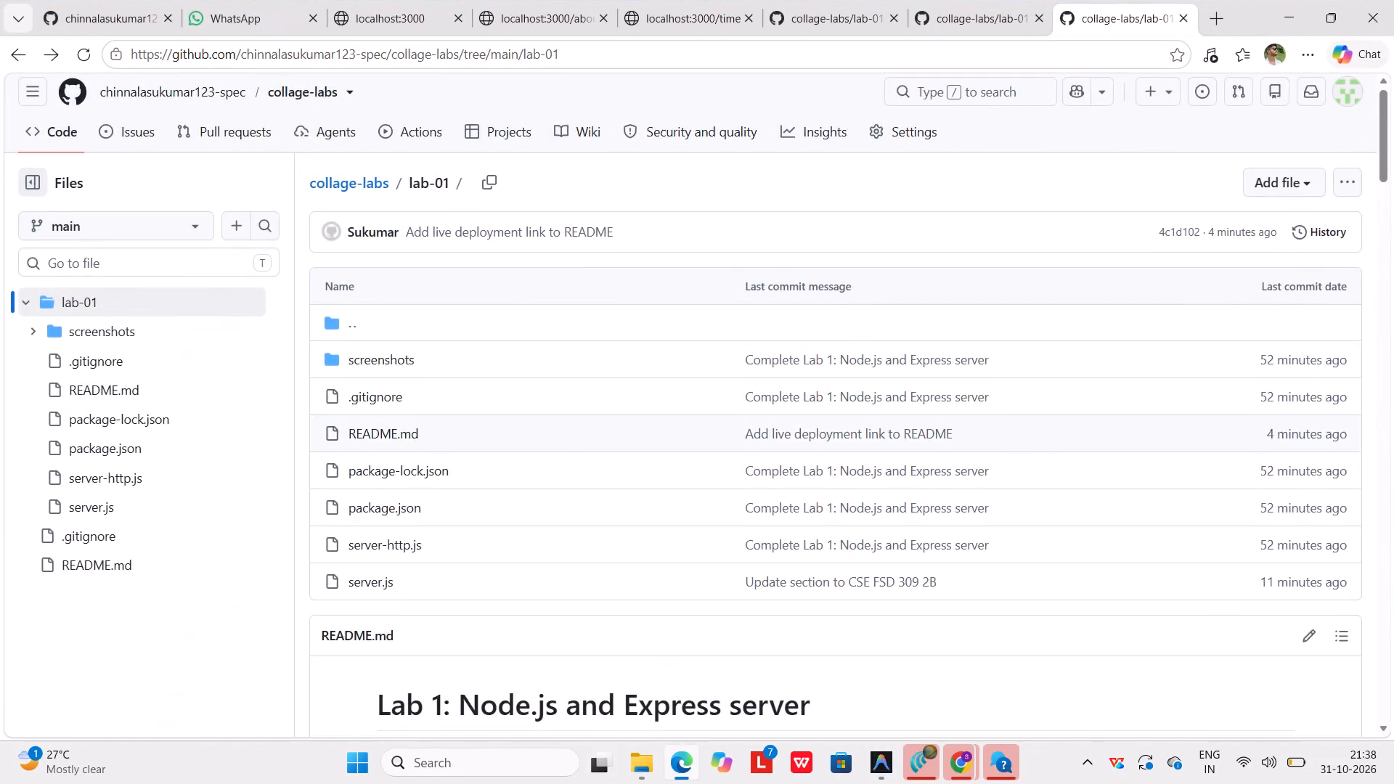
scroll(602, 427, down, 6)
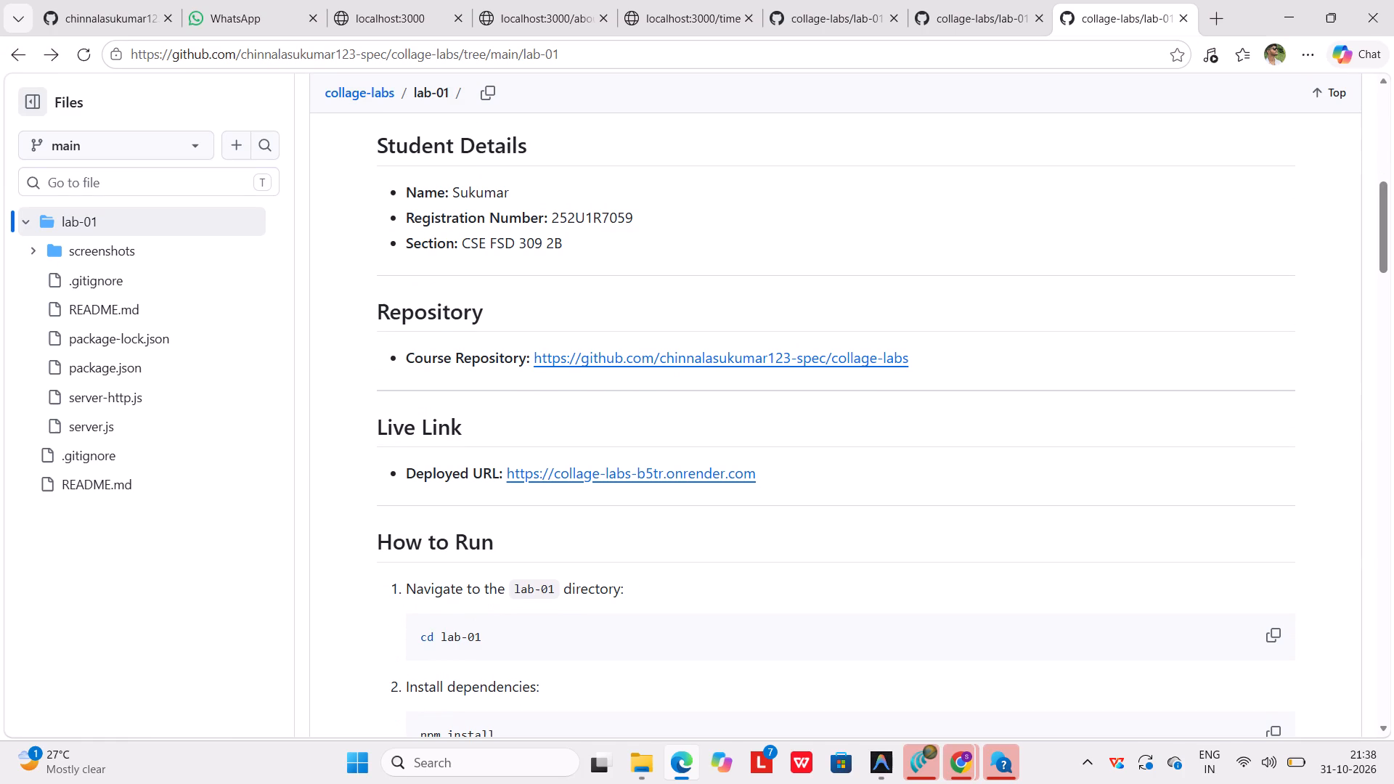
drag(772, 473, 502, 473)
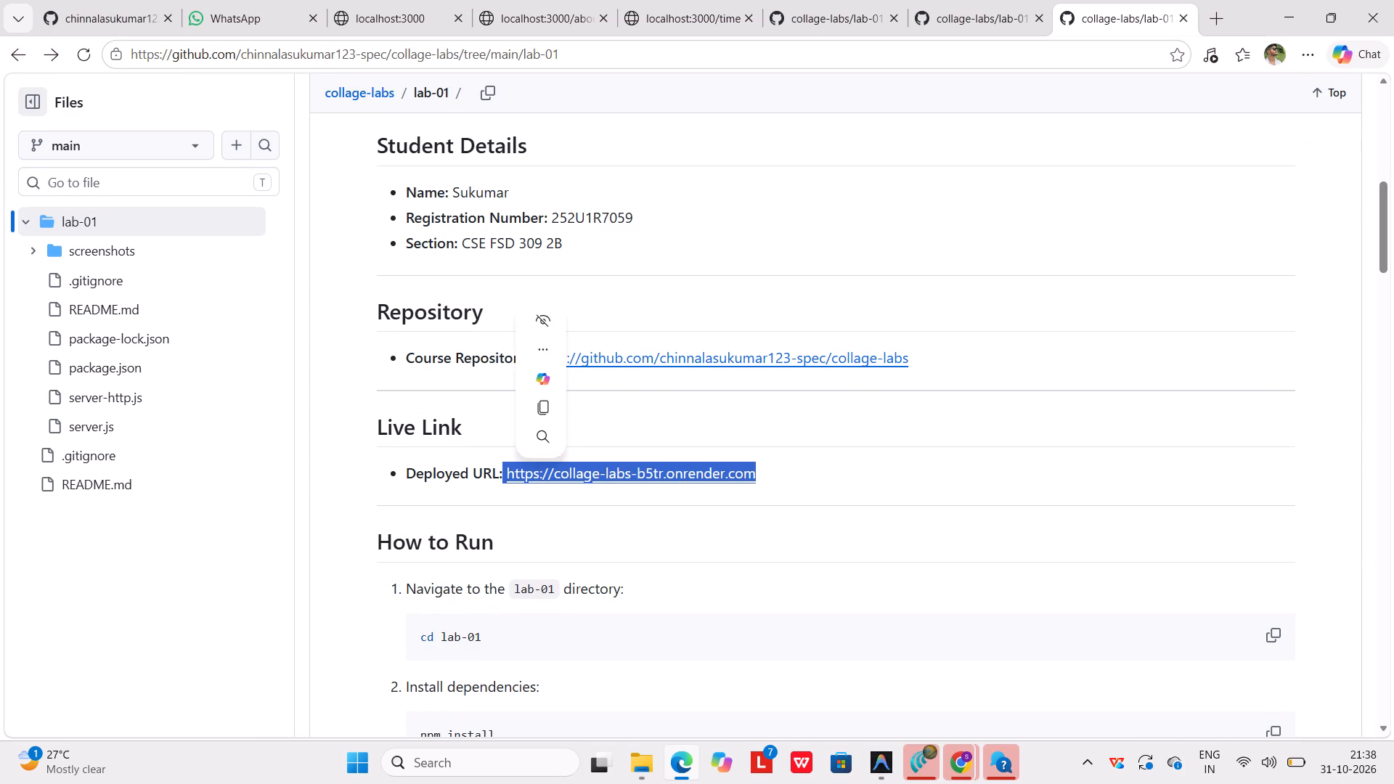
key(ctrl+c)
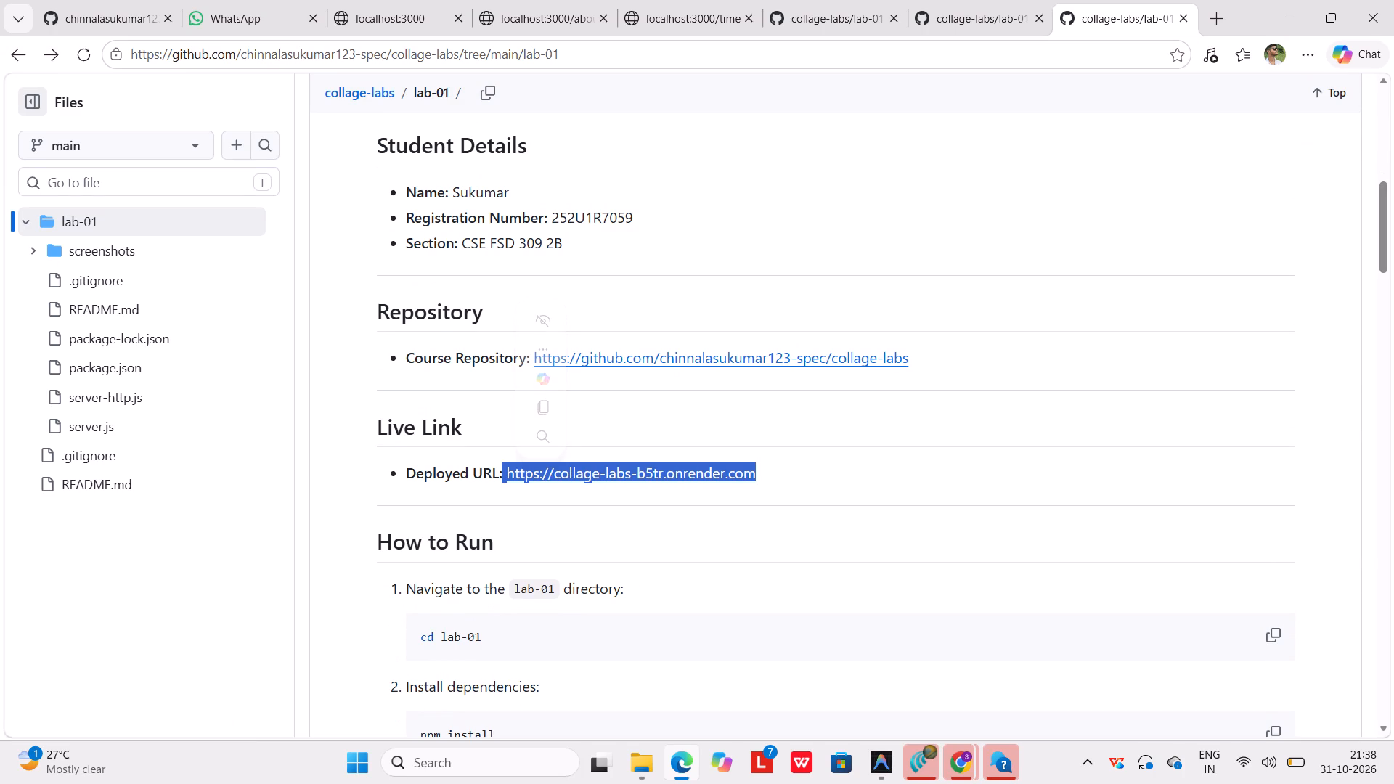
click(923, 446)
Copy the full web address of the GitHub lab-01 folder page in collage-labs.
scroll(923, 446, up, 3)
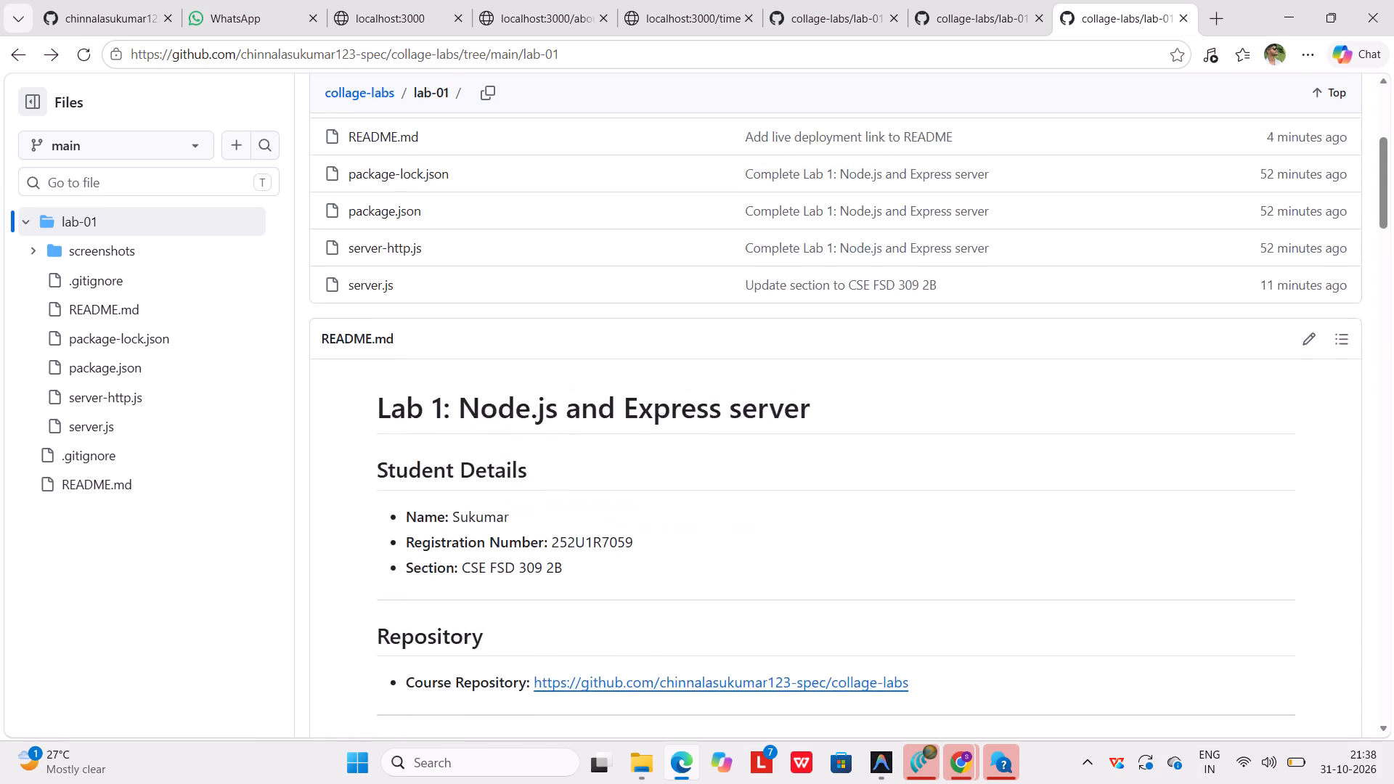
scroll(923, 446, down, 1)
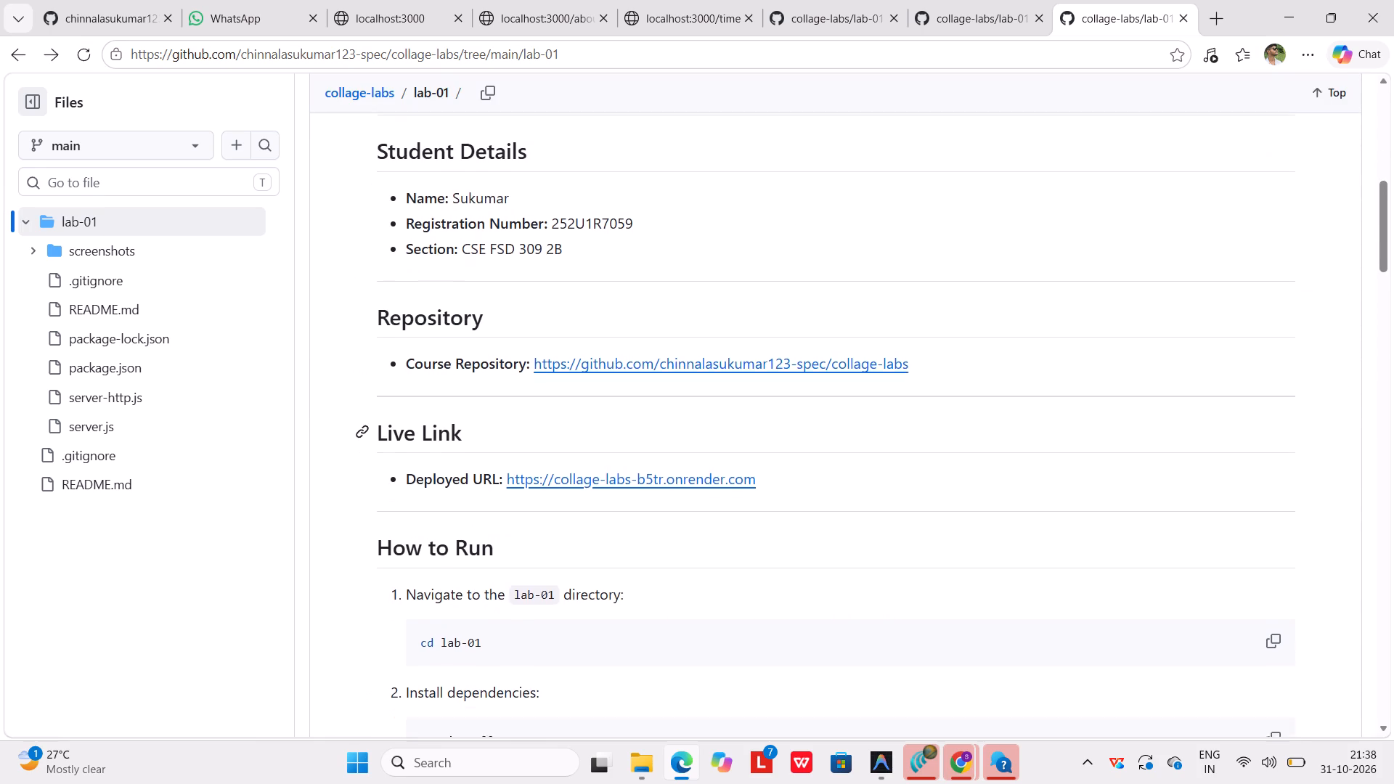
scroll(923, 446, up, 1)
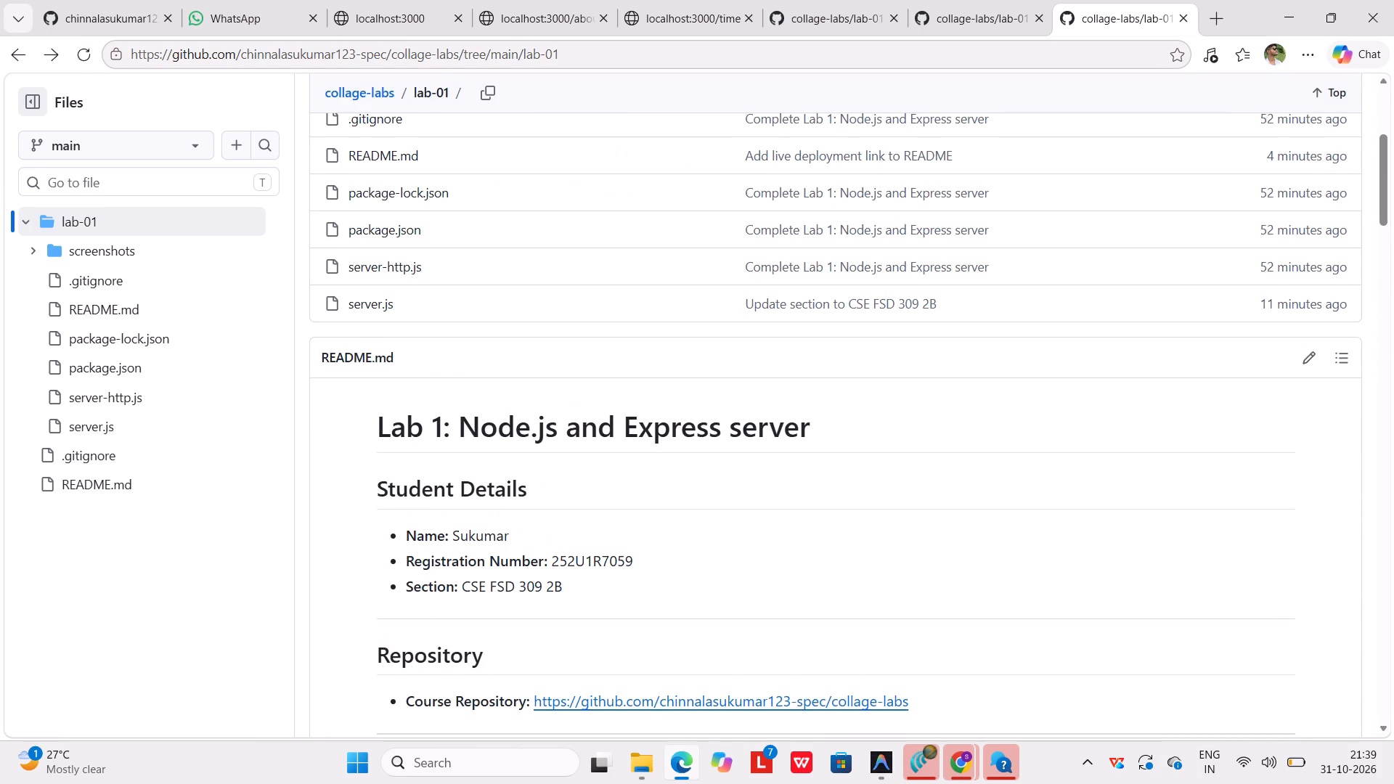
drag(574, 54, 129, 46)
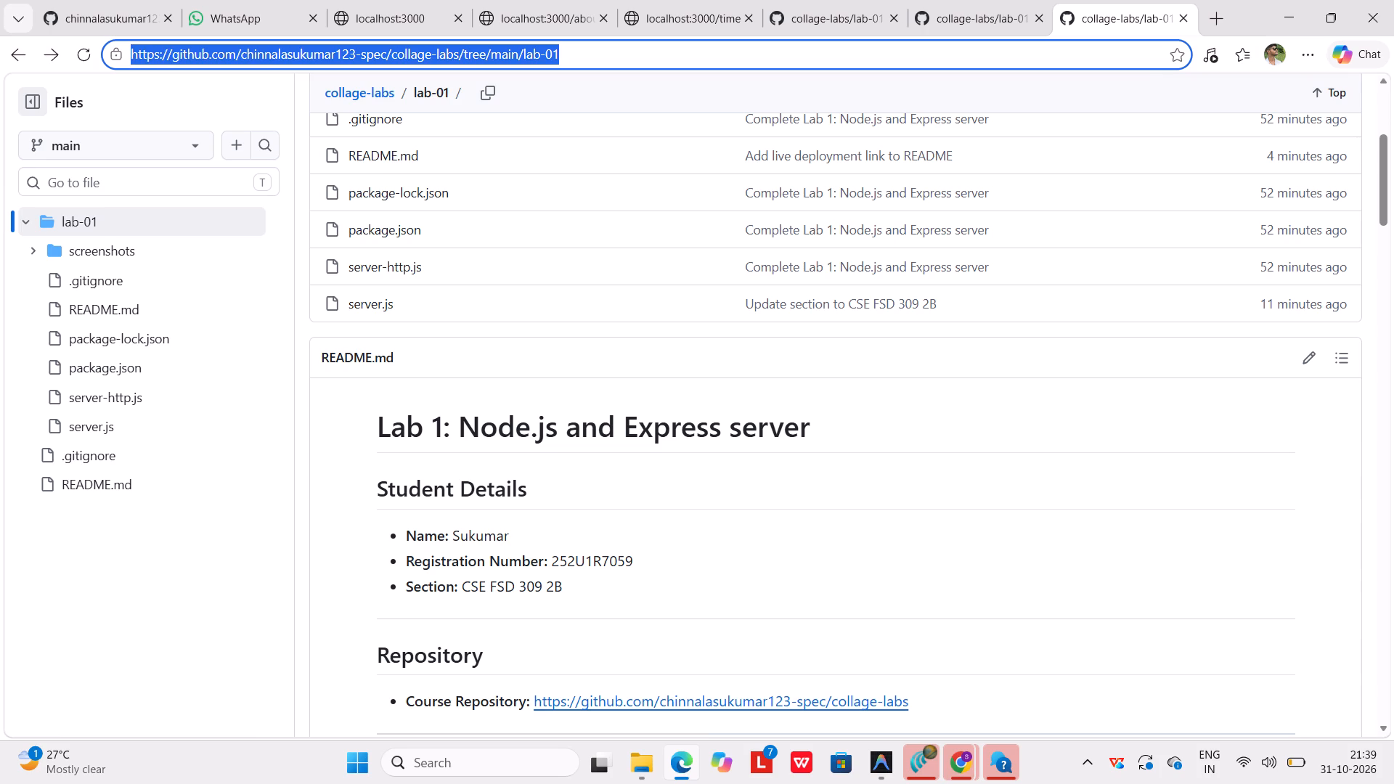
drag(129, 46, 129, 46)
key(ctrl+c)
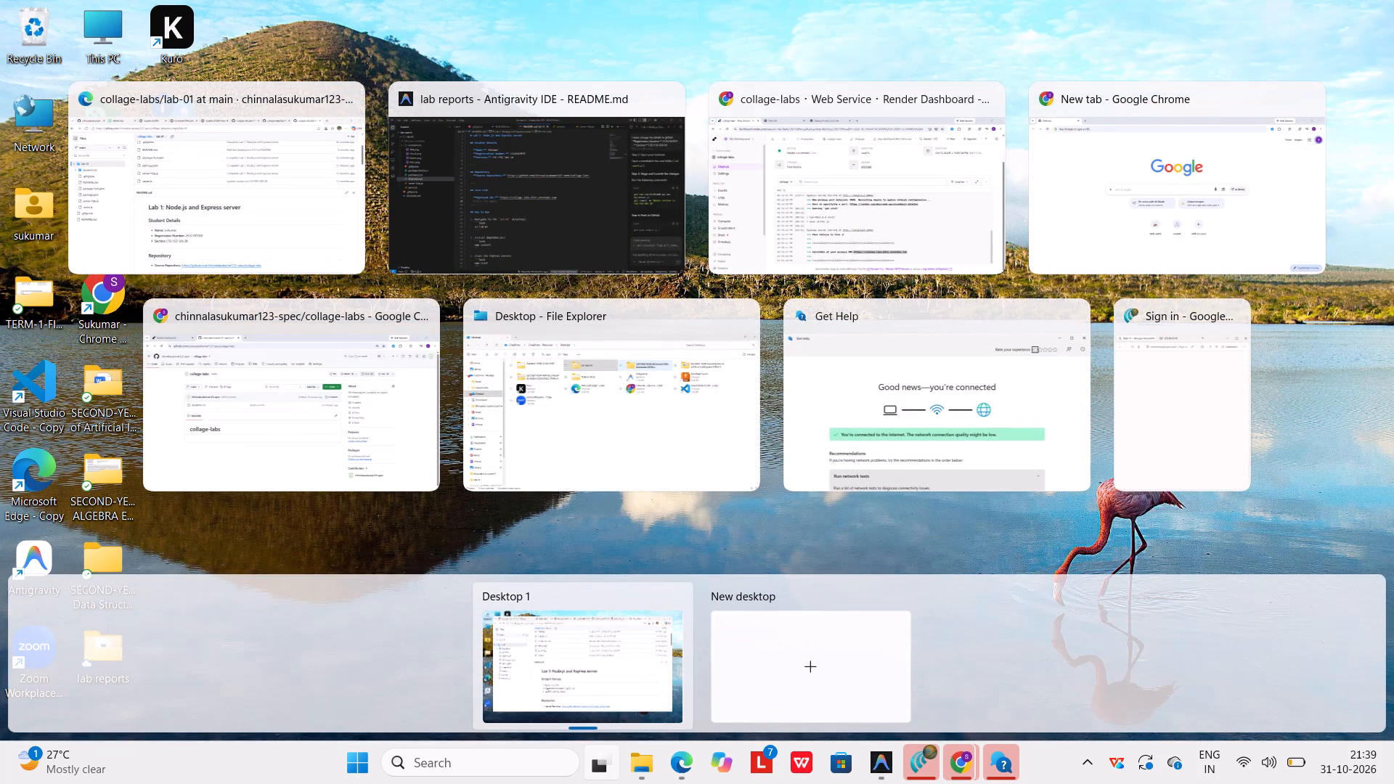
Switch to File Explorer and open Backend -lab-report-1.docx from the Backend-TERM-2 ND YEAR folder on the Desktop.
click(576, 377)
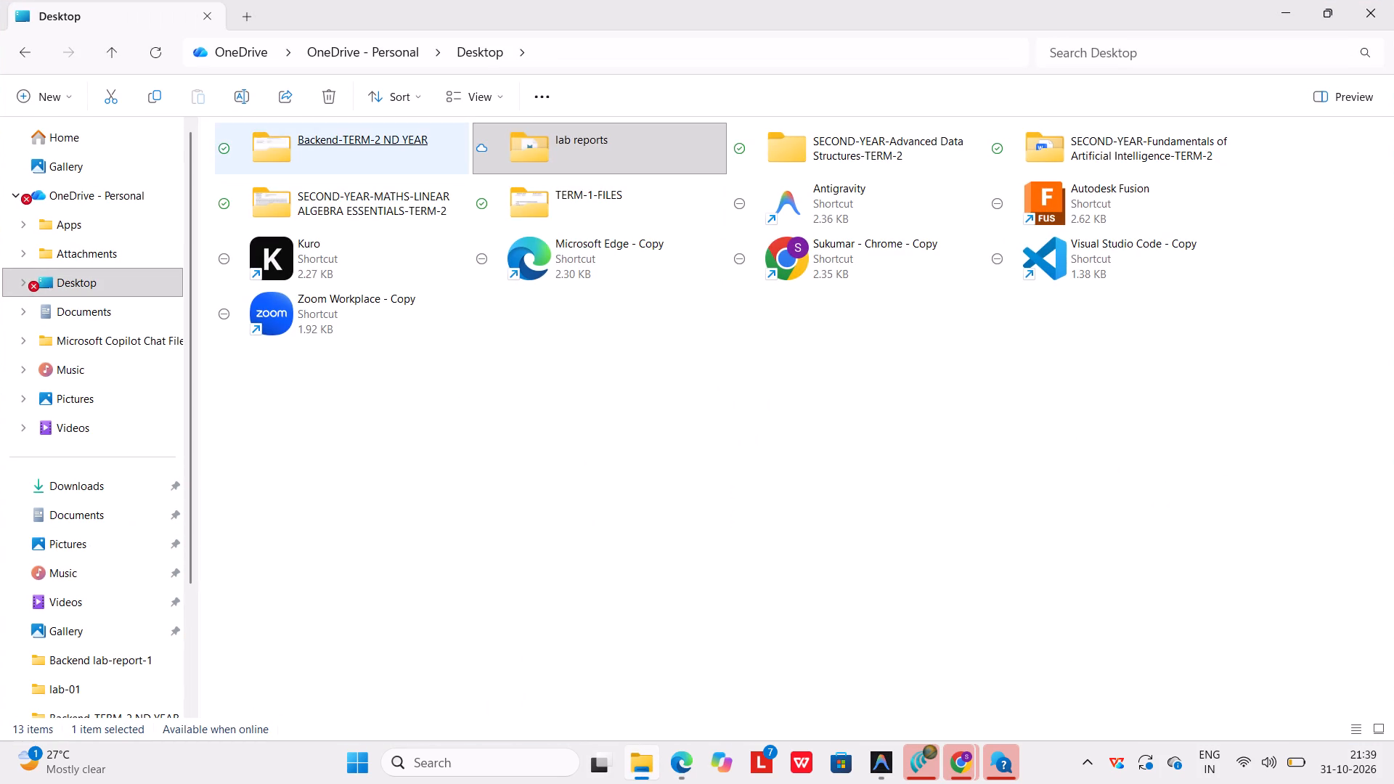
double_click(391, 167)
double_click(397, 164)
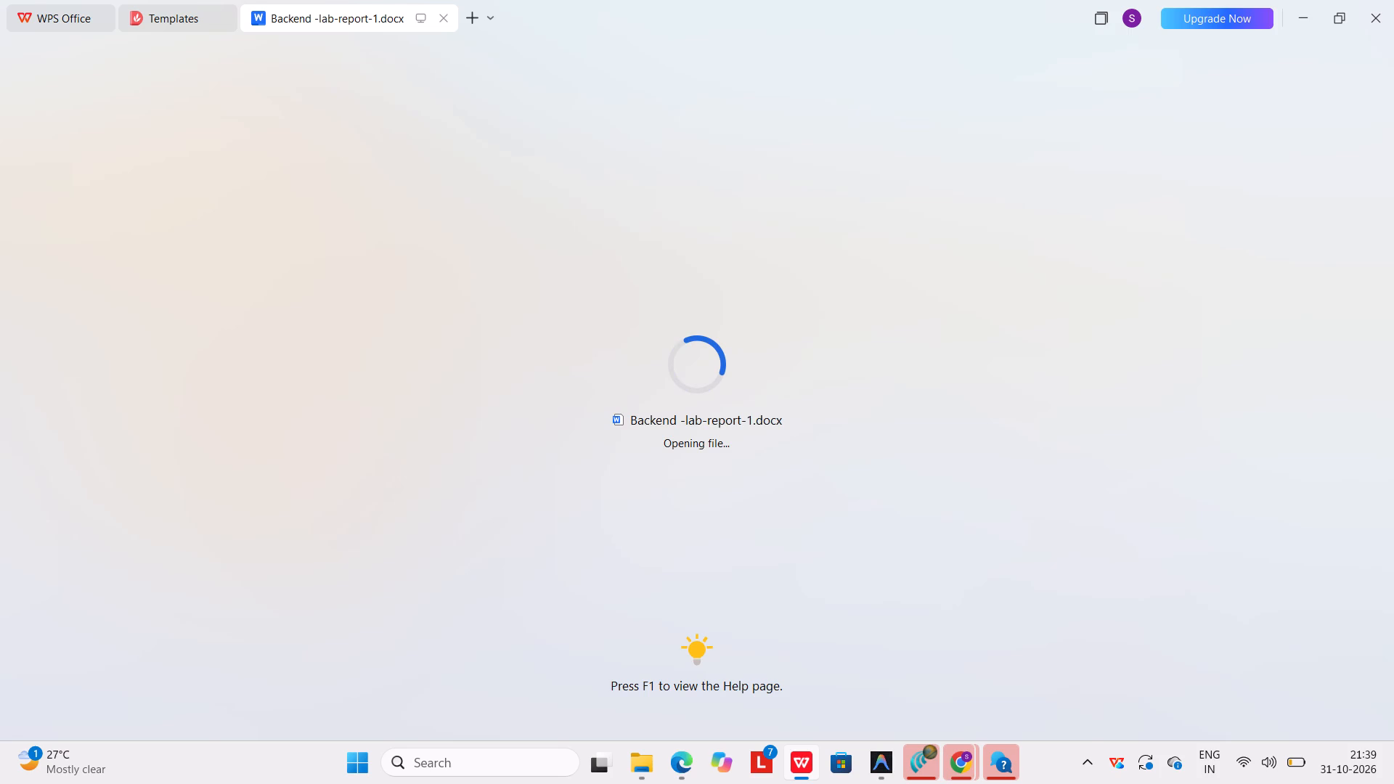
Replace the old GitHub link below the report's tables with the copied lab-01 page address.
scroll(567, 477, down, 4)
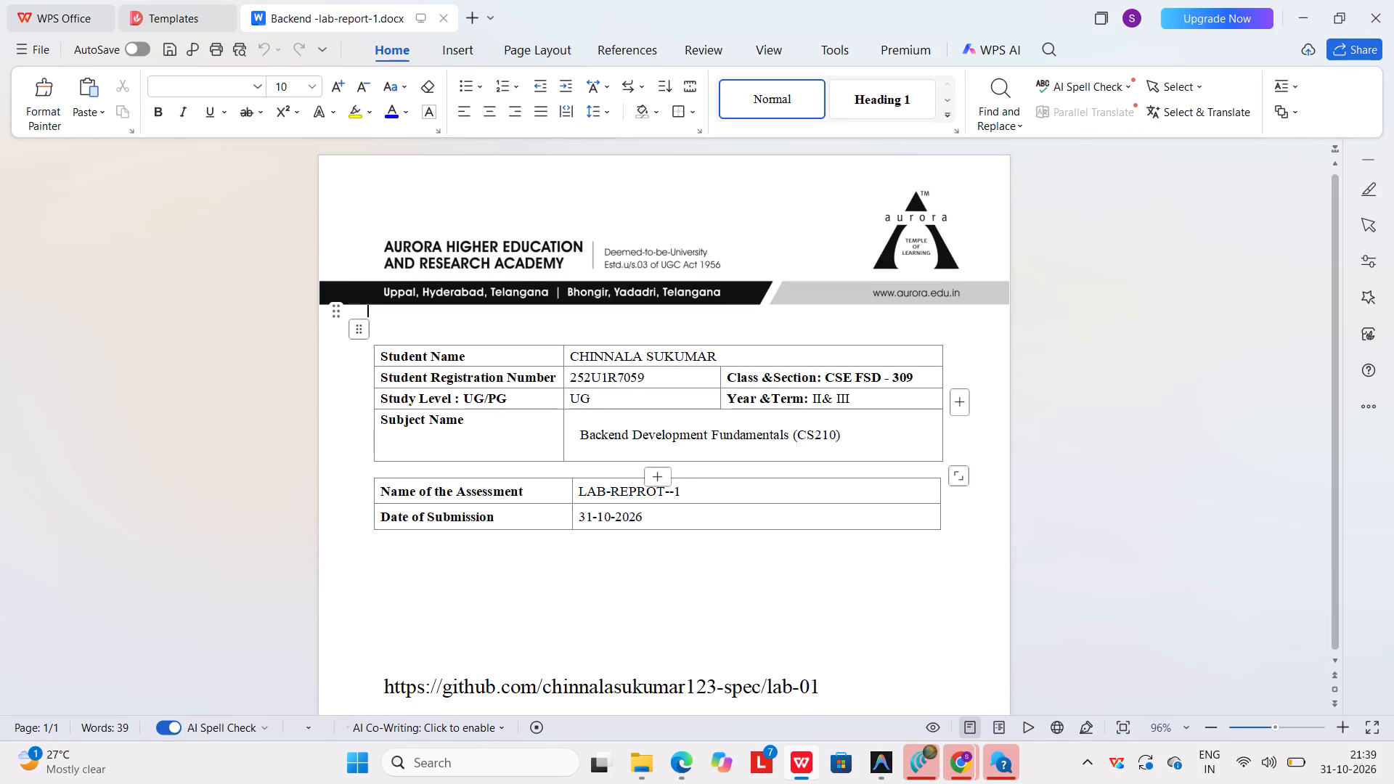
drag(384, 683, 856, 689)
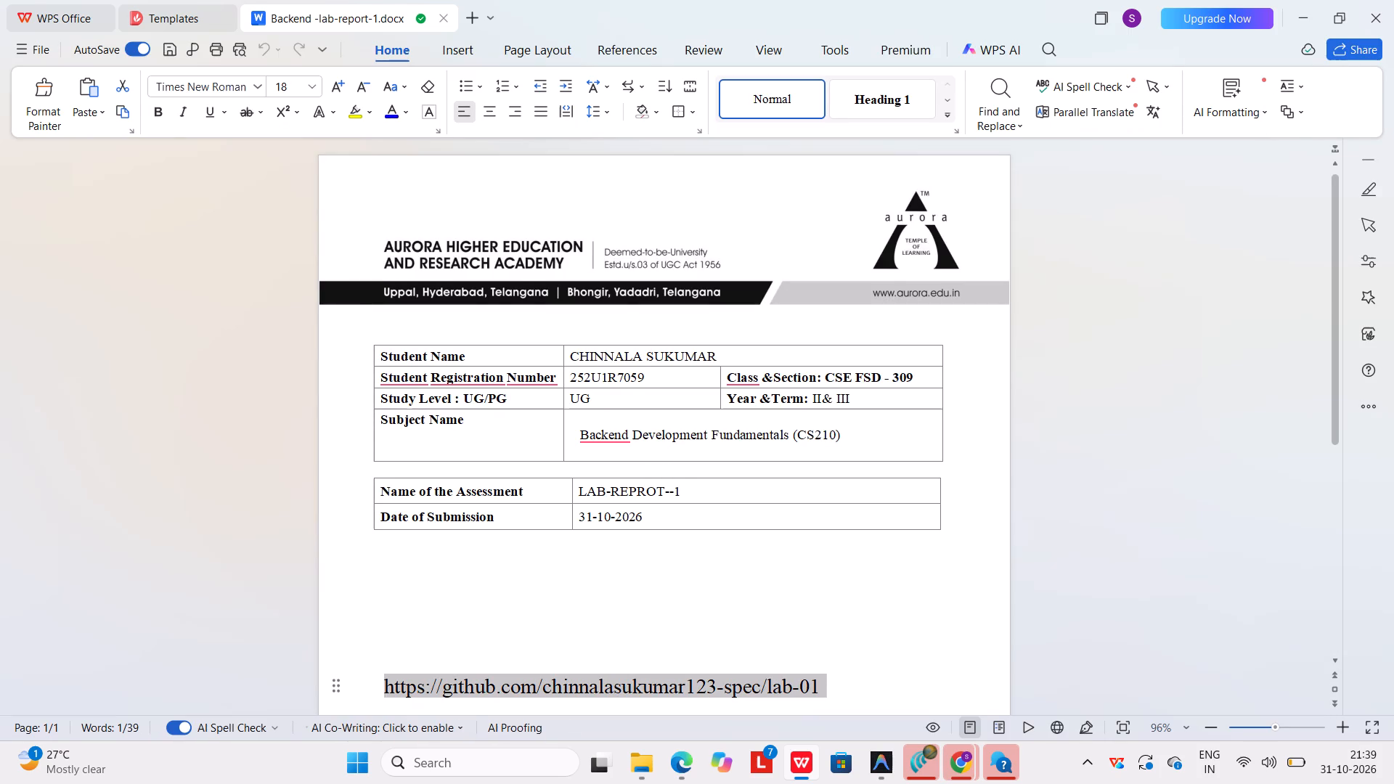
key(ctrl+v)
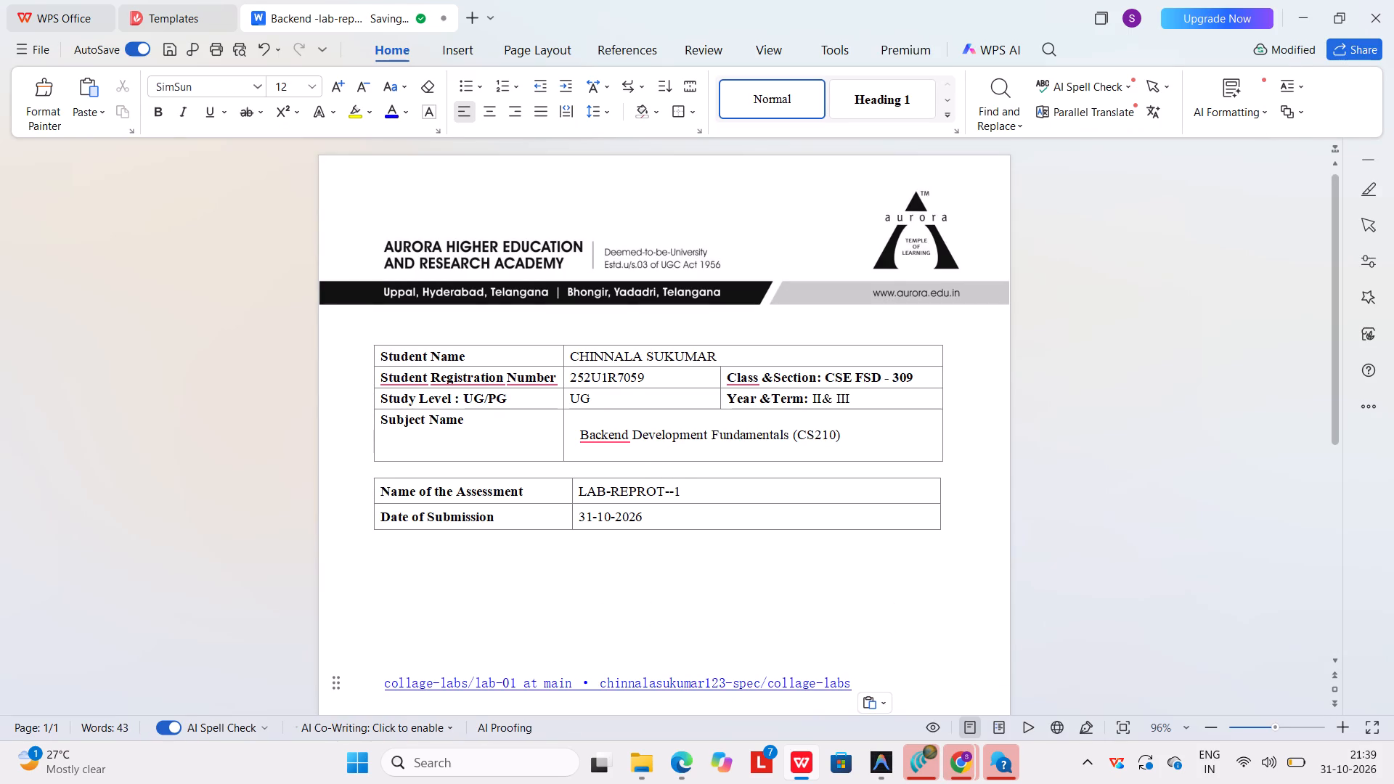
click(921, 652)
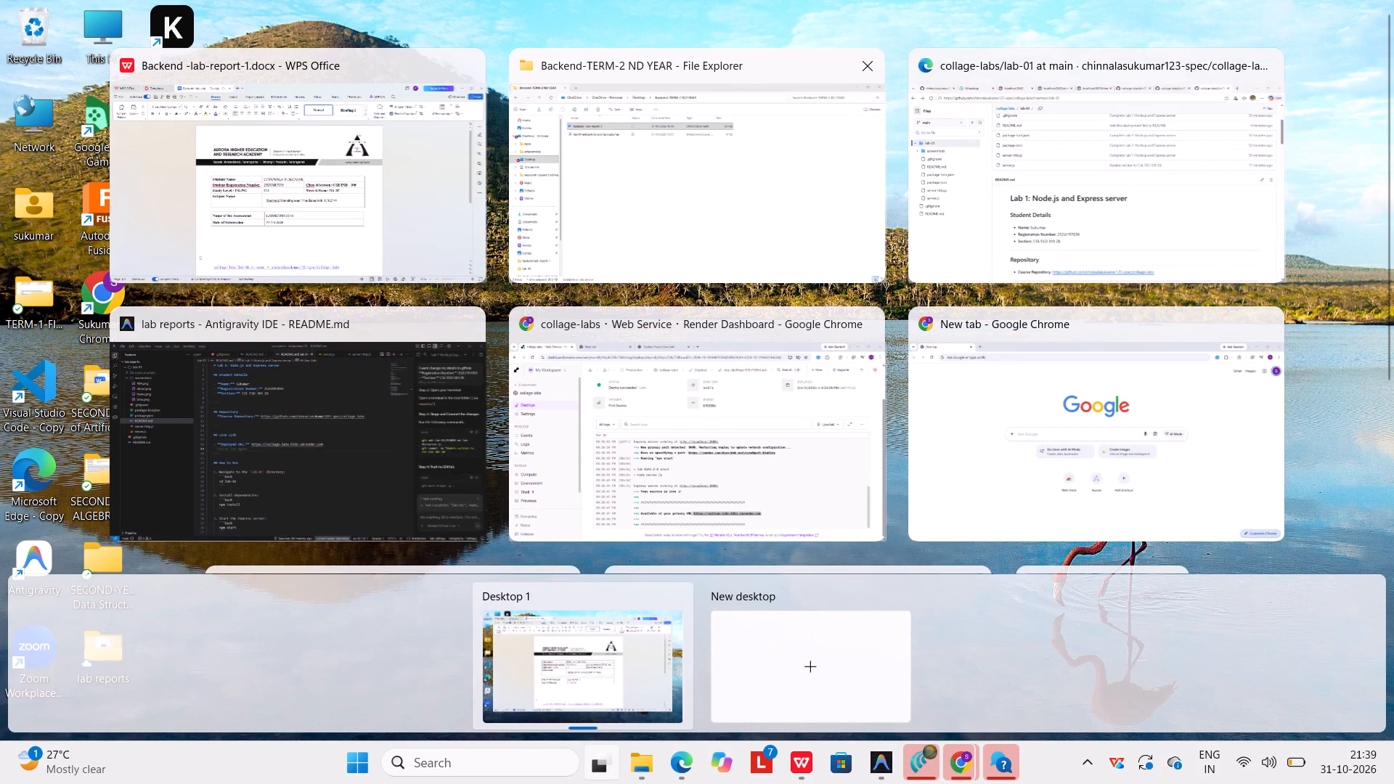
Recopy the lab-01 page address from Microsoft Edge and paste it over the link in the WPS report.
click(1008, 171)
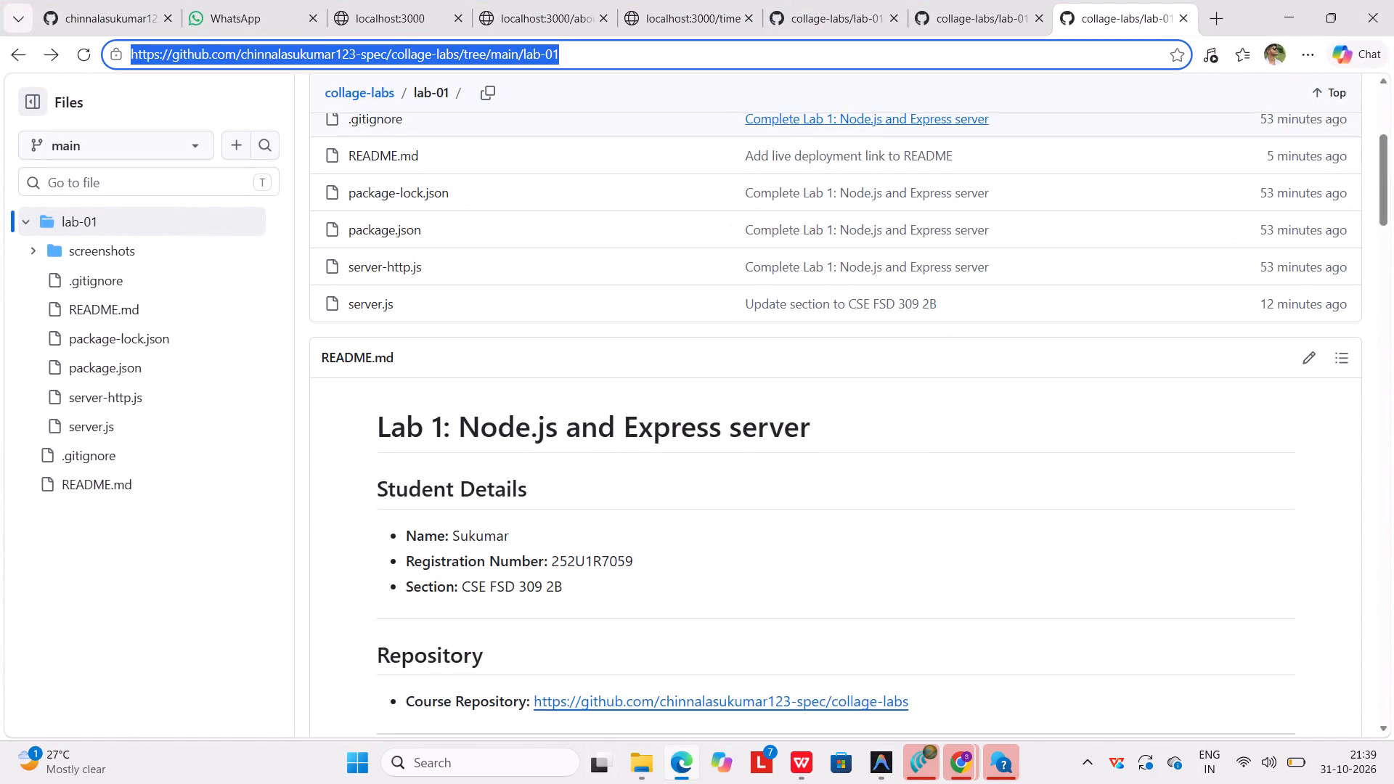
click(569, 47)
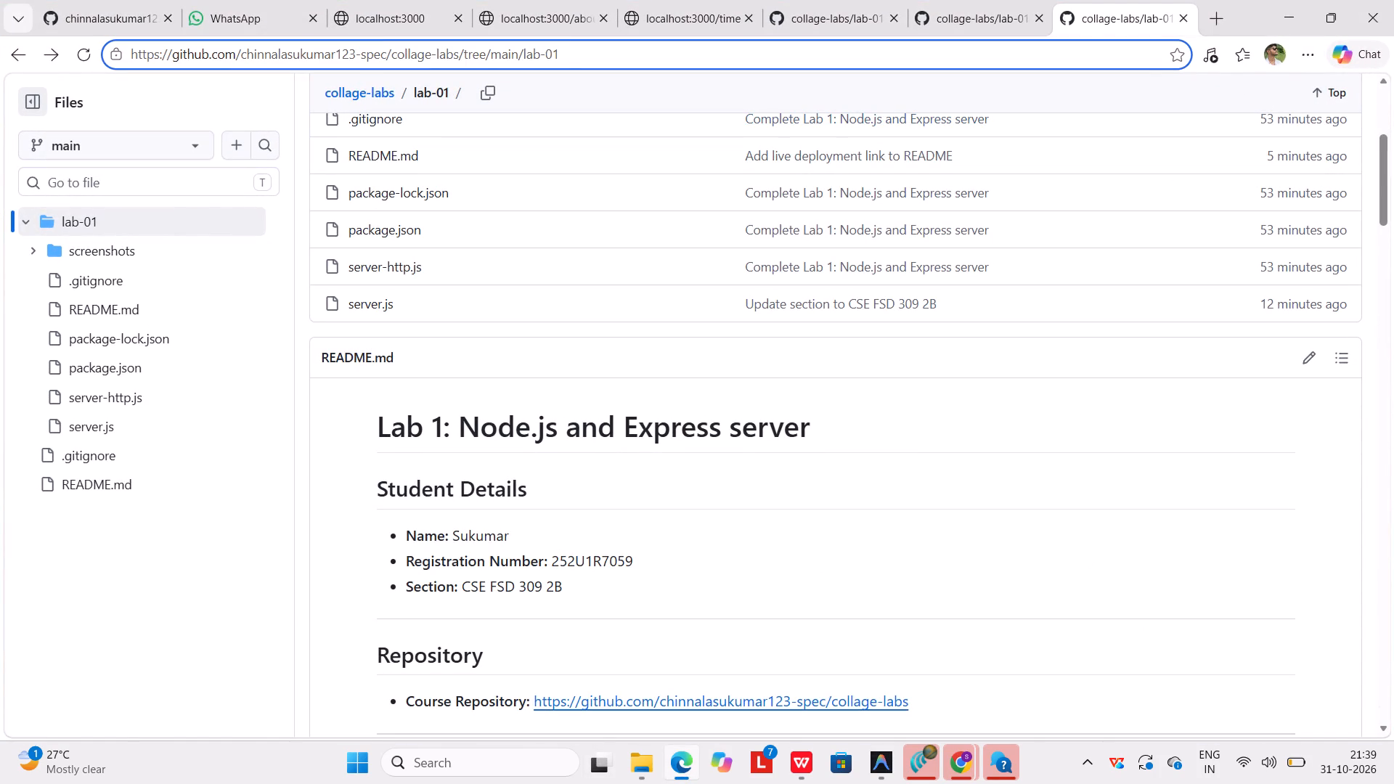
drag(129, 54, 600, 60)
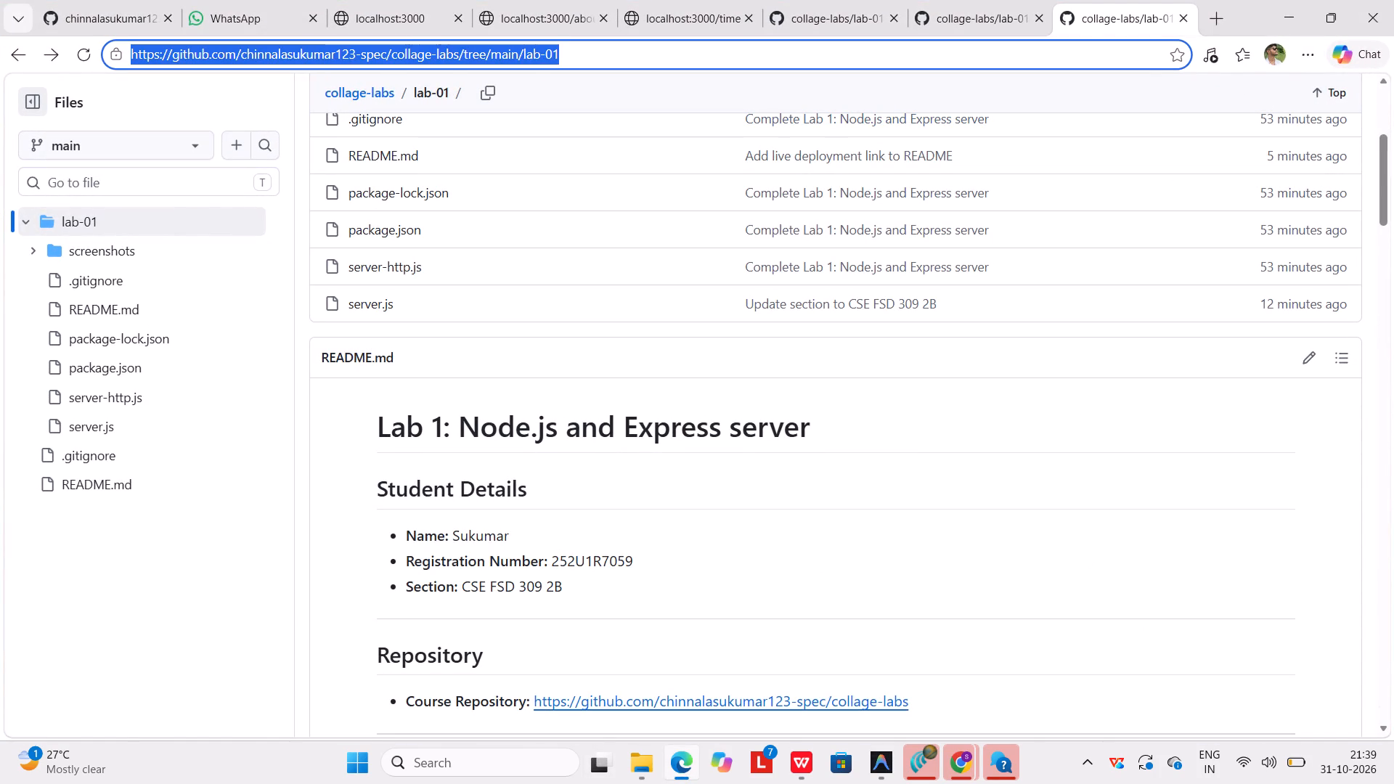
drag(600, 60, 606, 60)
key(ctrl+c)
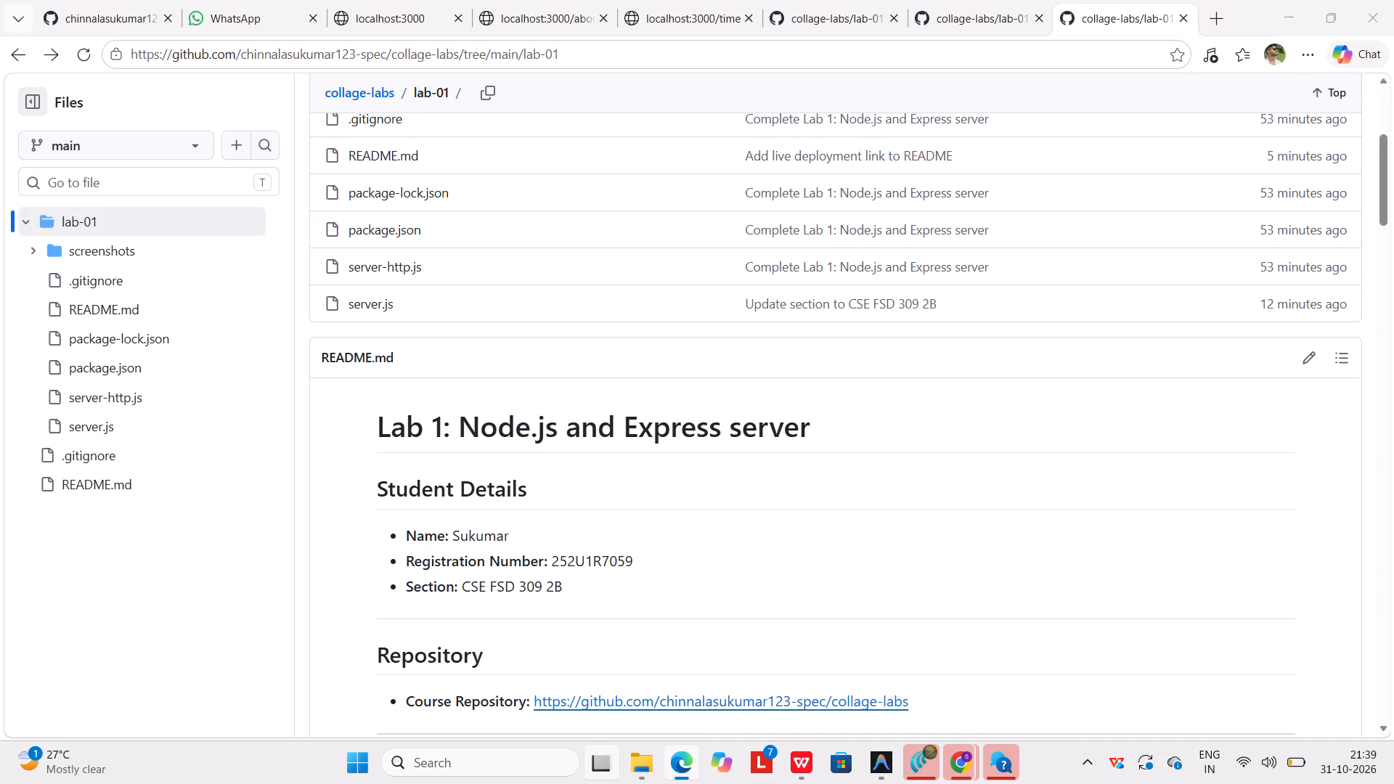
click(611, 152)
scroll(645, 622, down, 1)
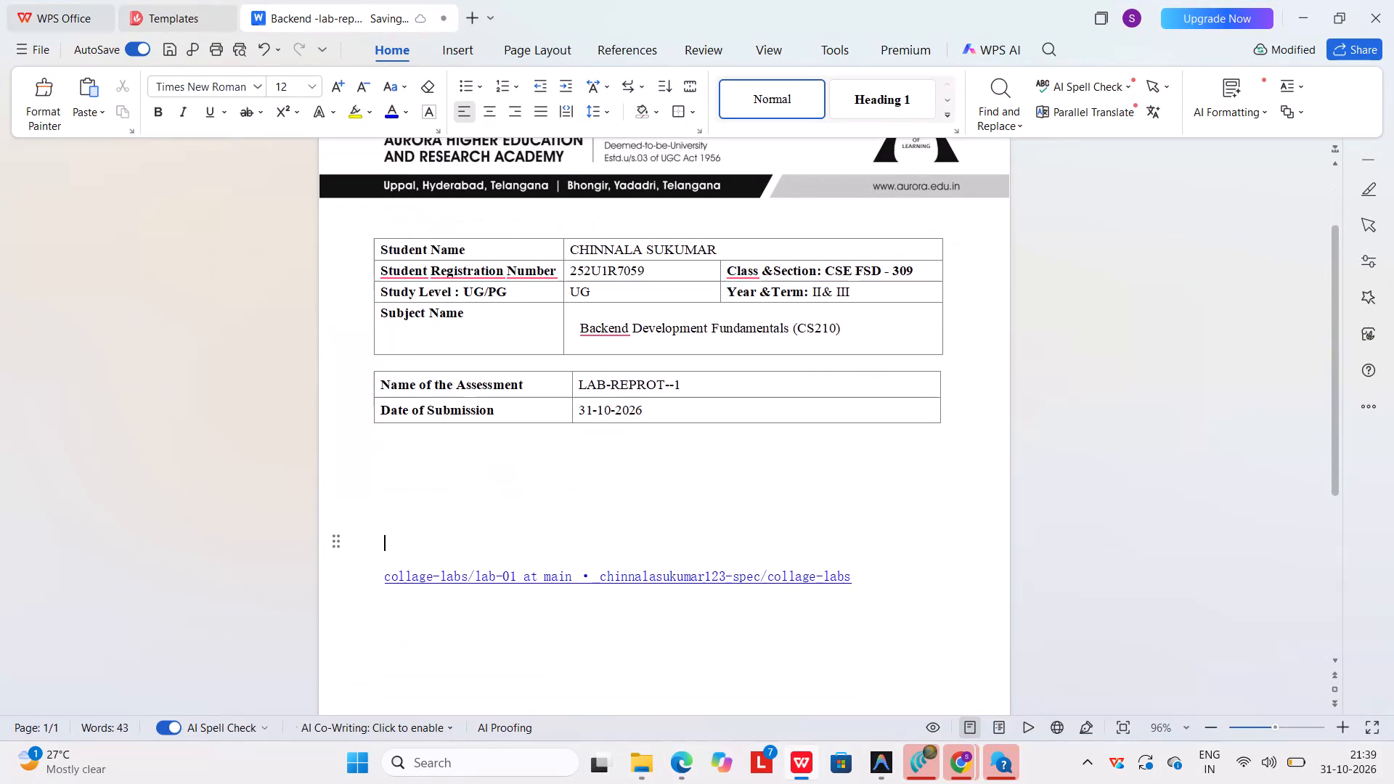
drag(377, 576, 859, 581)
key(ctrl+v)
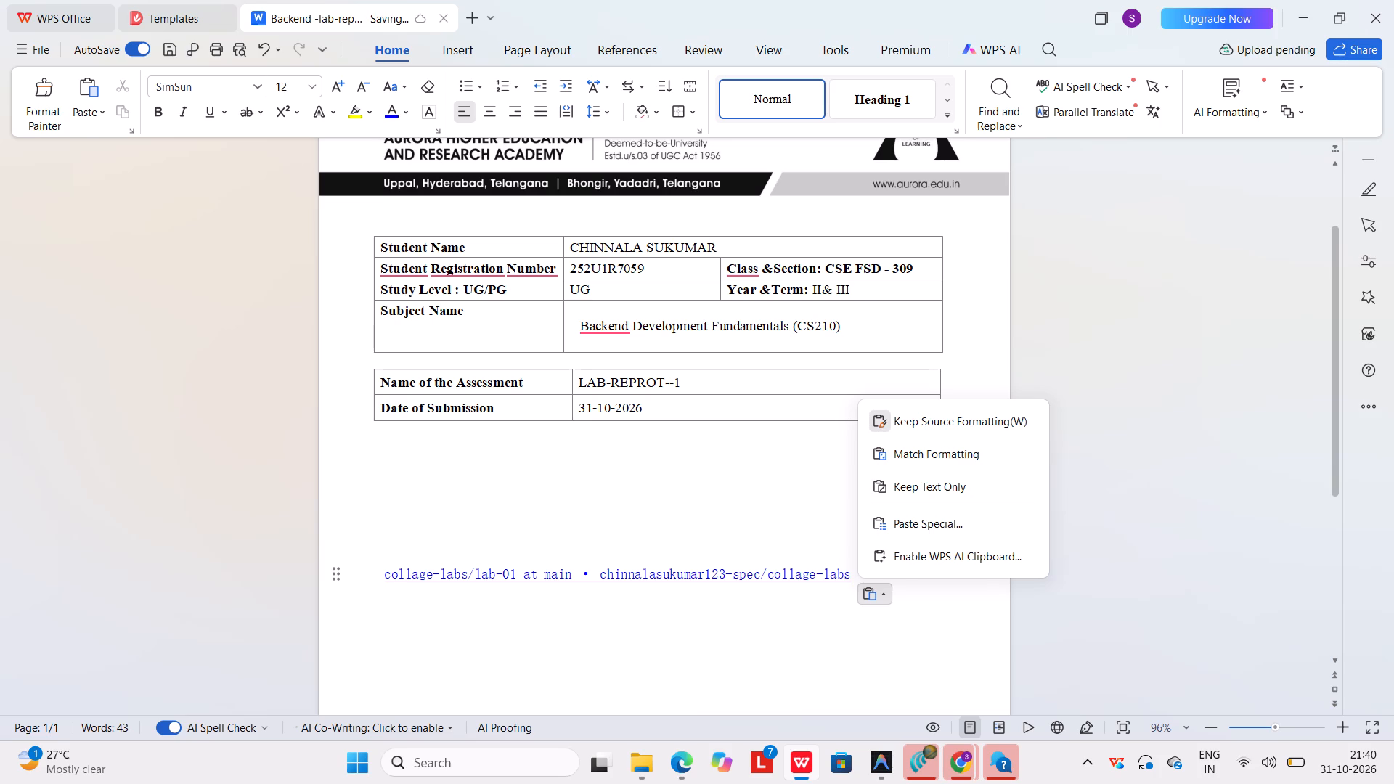
Delete the pasted collage-labs/lab-01 link text below the report's tables.
drag(383, 576, 922, 589)
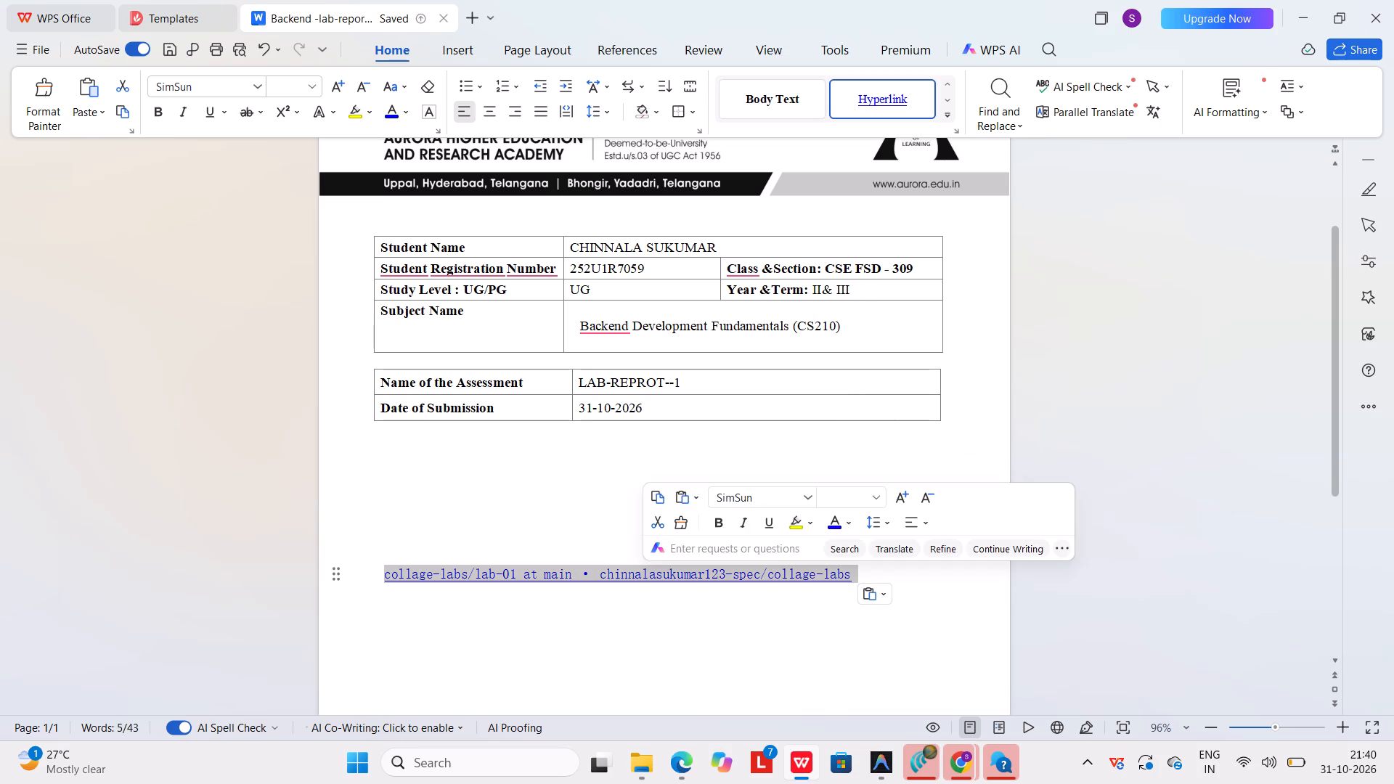
key(BackSpace)
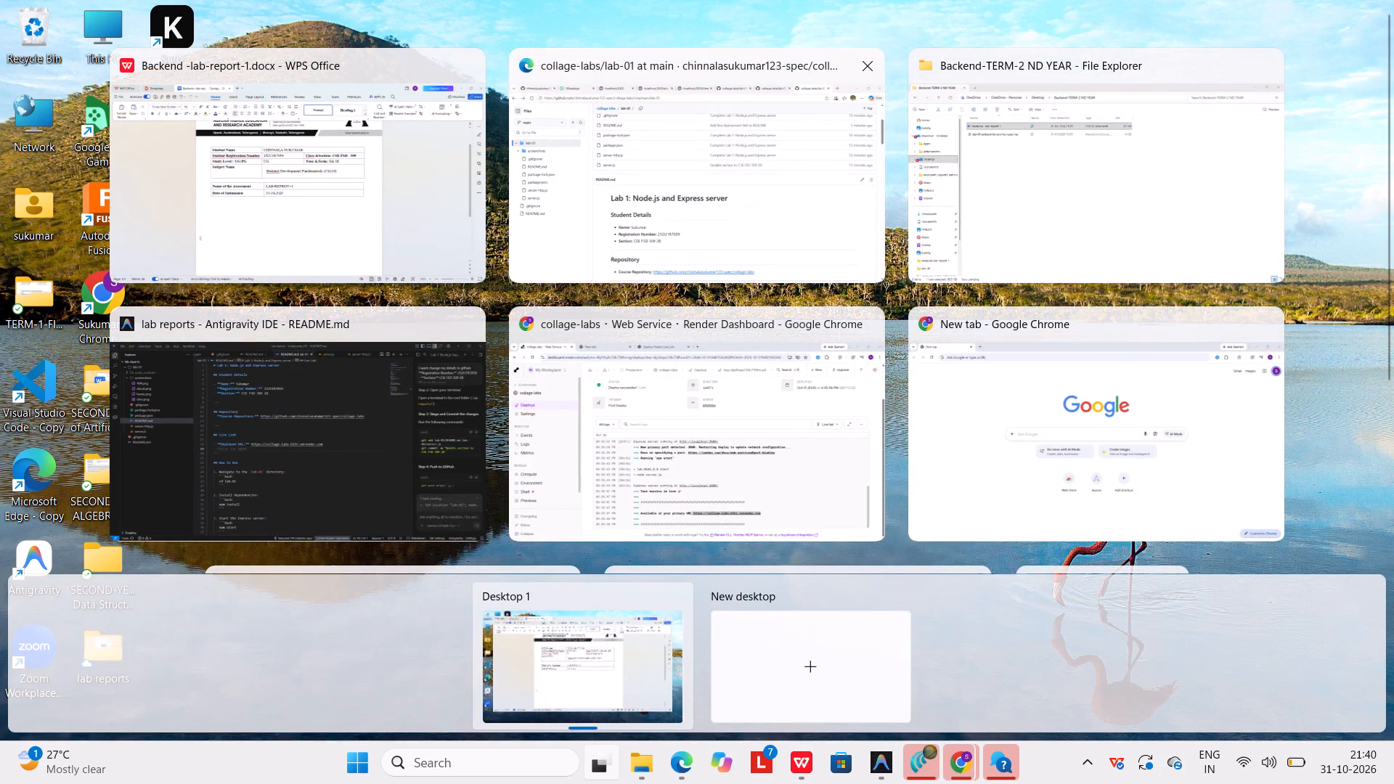
Return to Microsoft Edge and copy the complete web address of the GitHub lab-01 folder page.
click(744, 177)
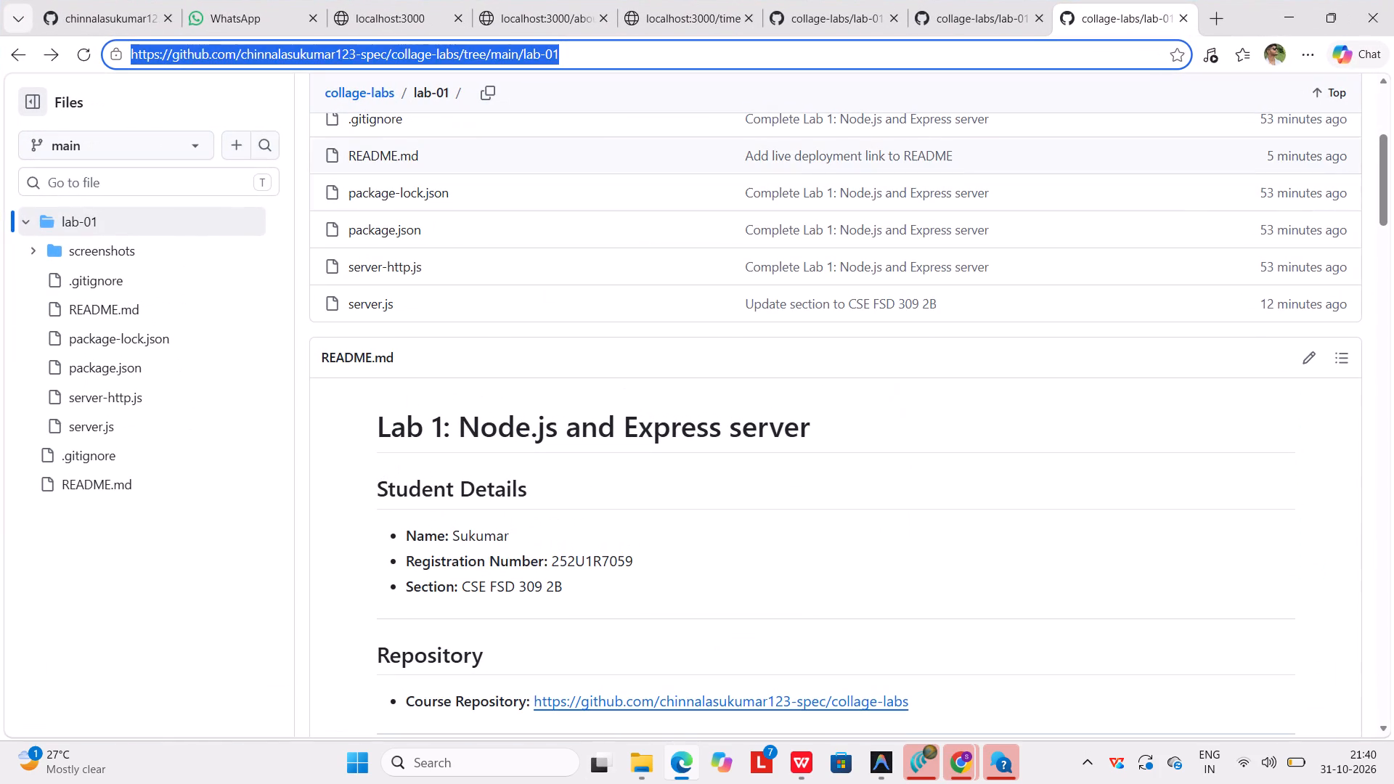
click(590, 61)
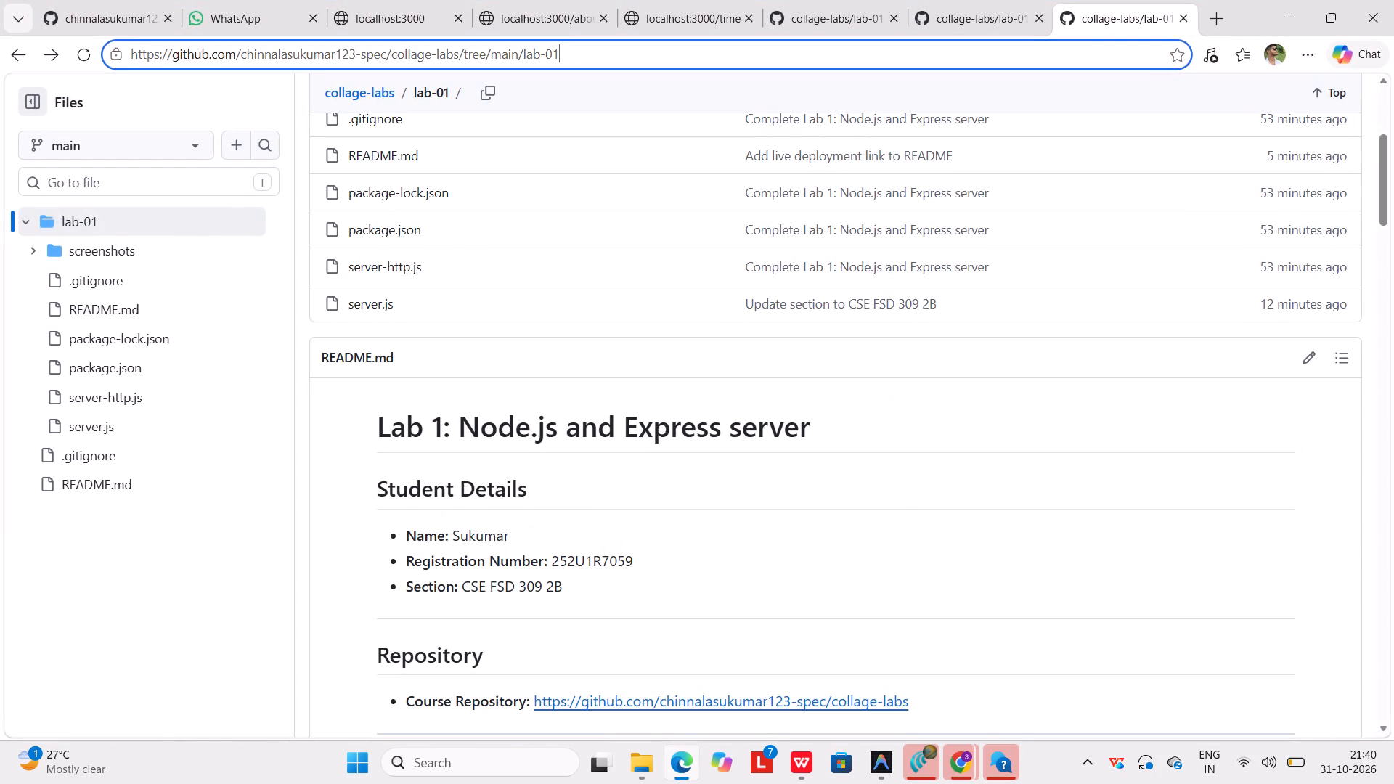
key(ctrl+c)
double_click(590, 61)
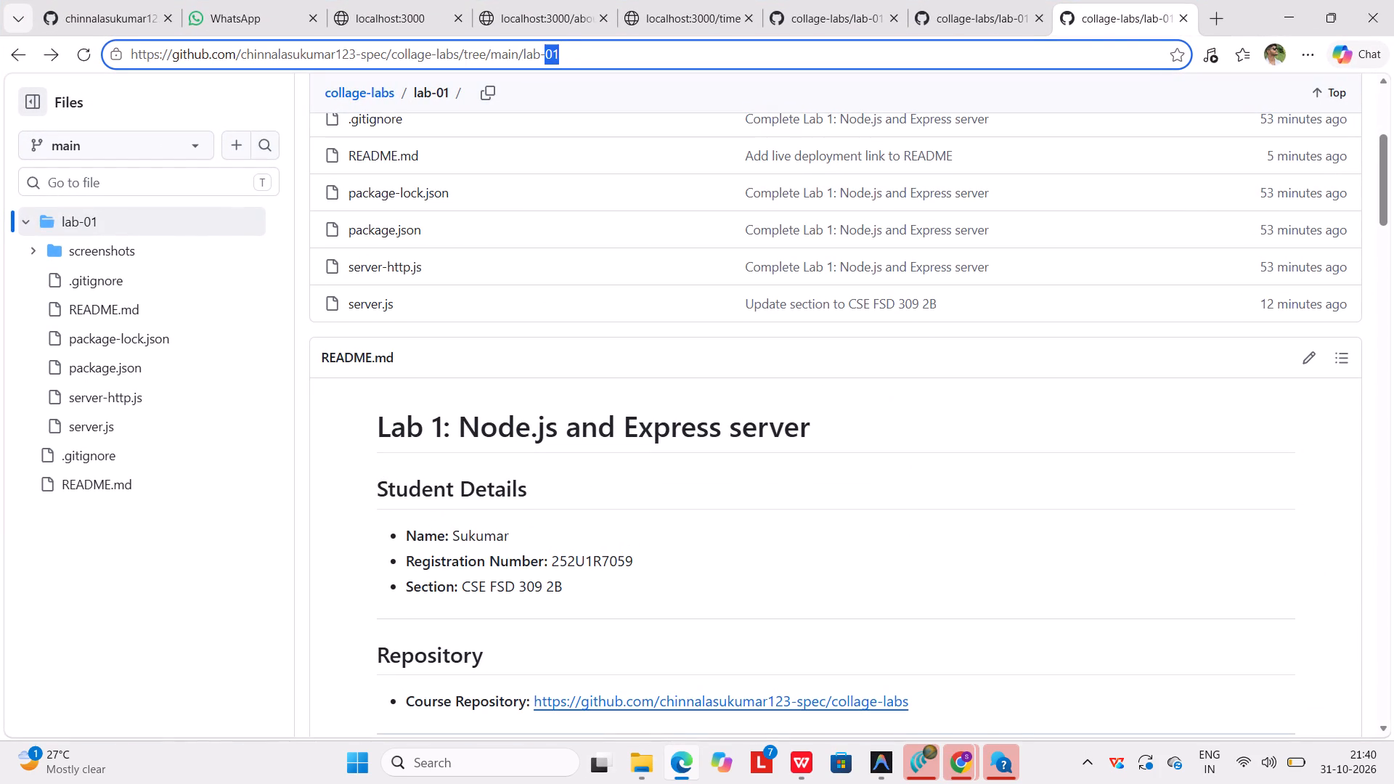
triple_click(590, 61)
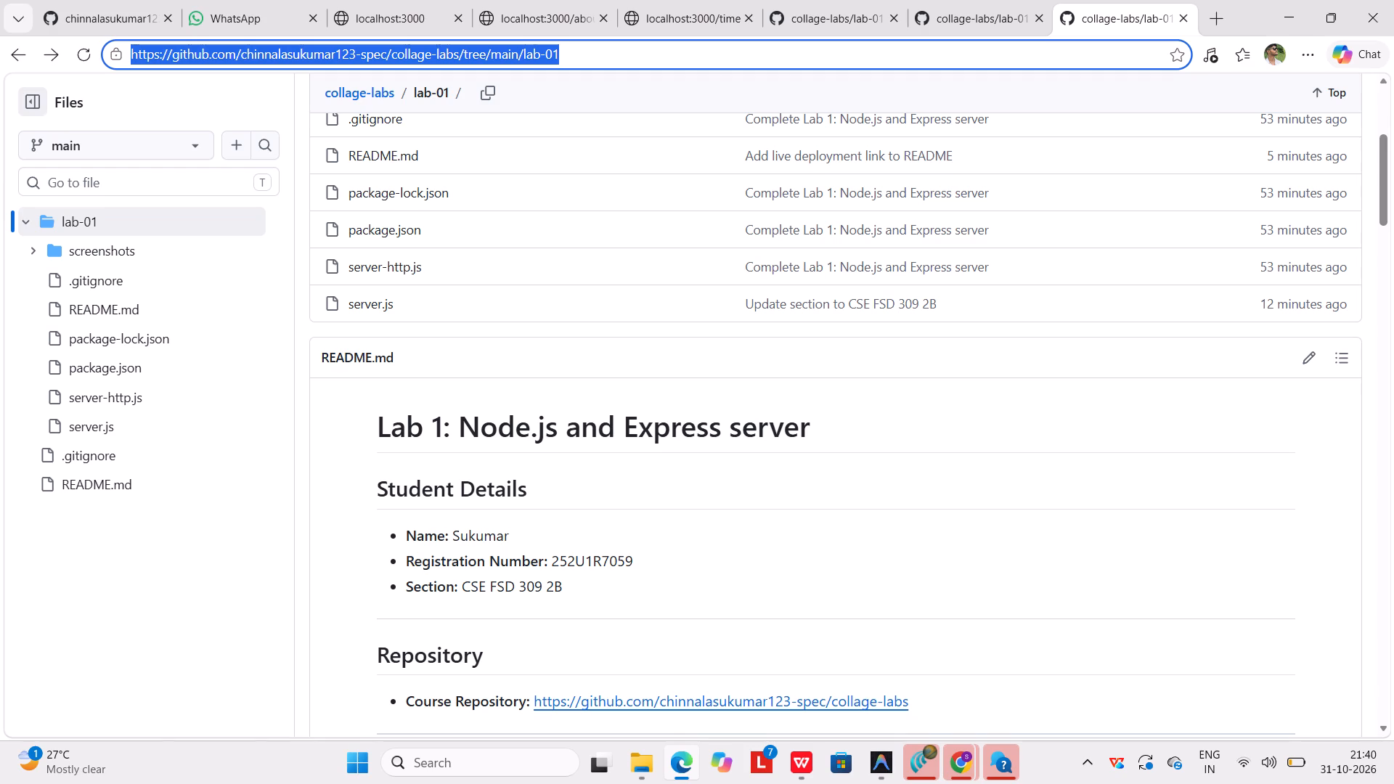
key(ctrl+c)
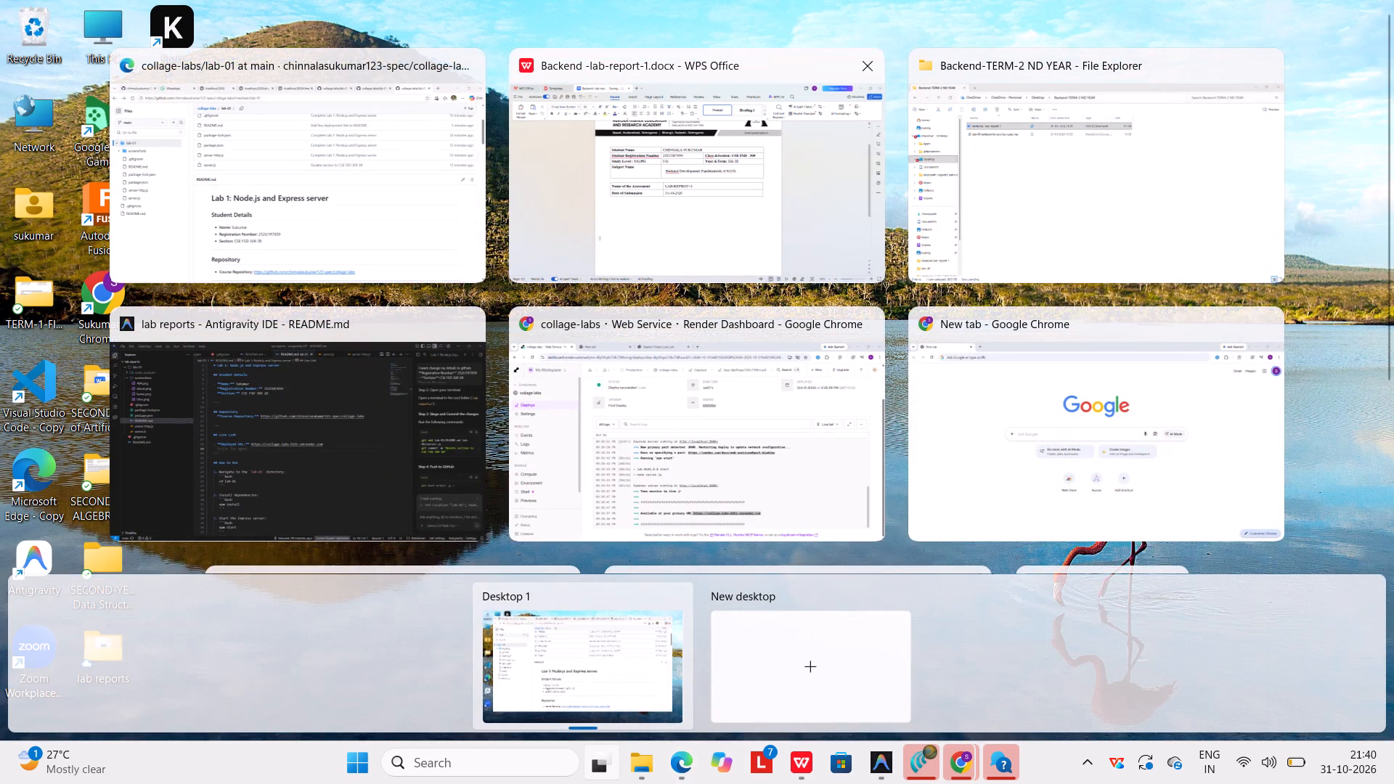
In the WPS report, insert a hyperlink on the empty line below the tables, using the copied lab-01 URL as its address.
click(758, 232)
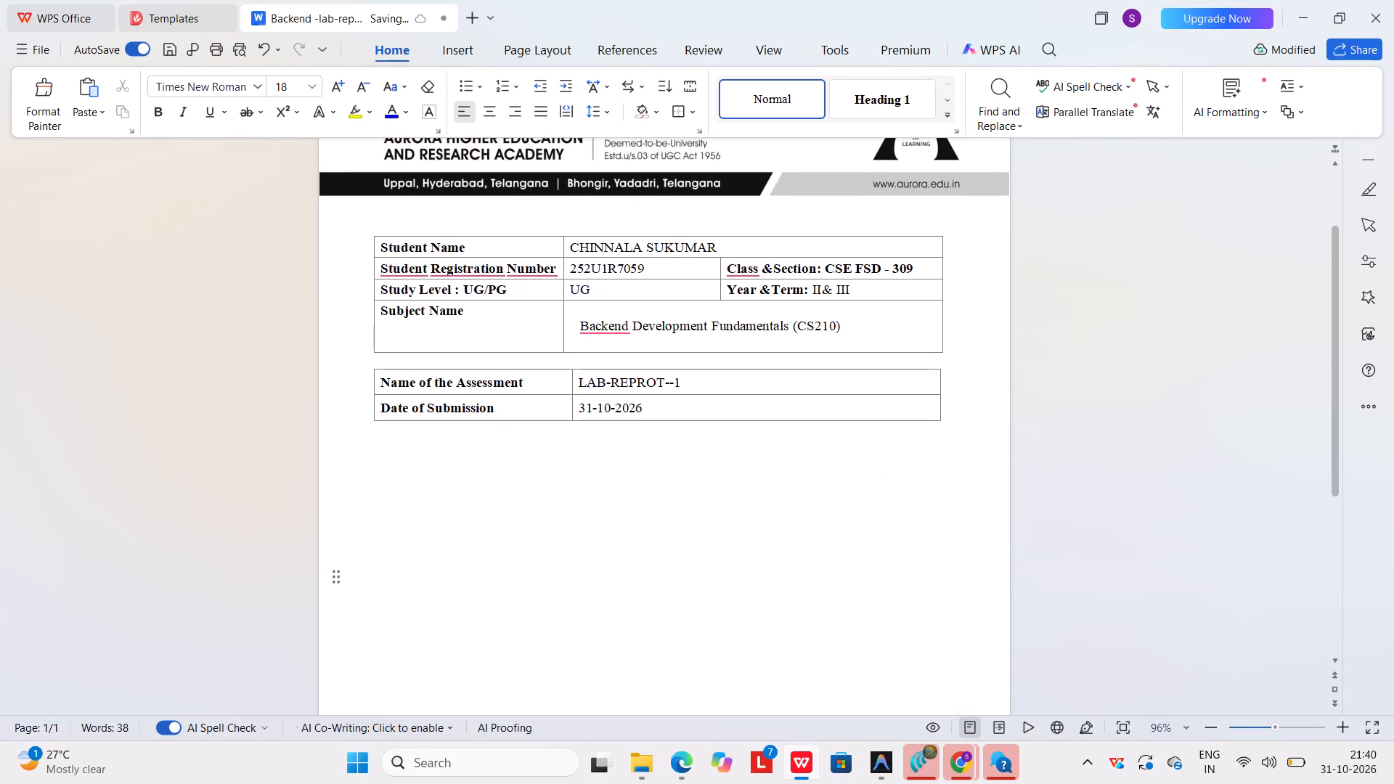
click(399, 578)
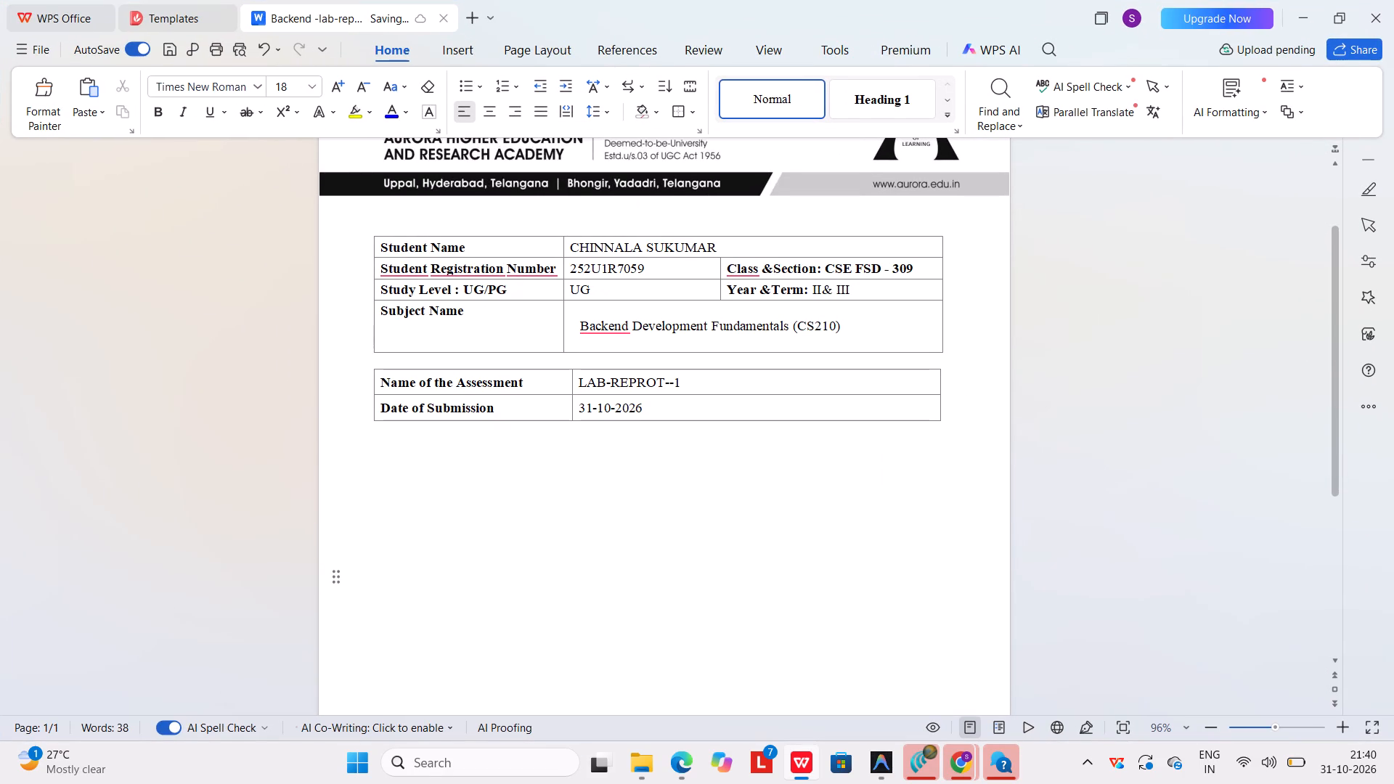
right_click(399, 578)
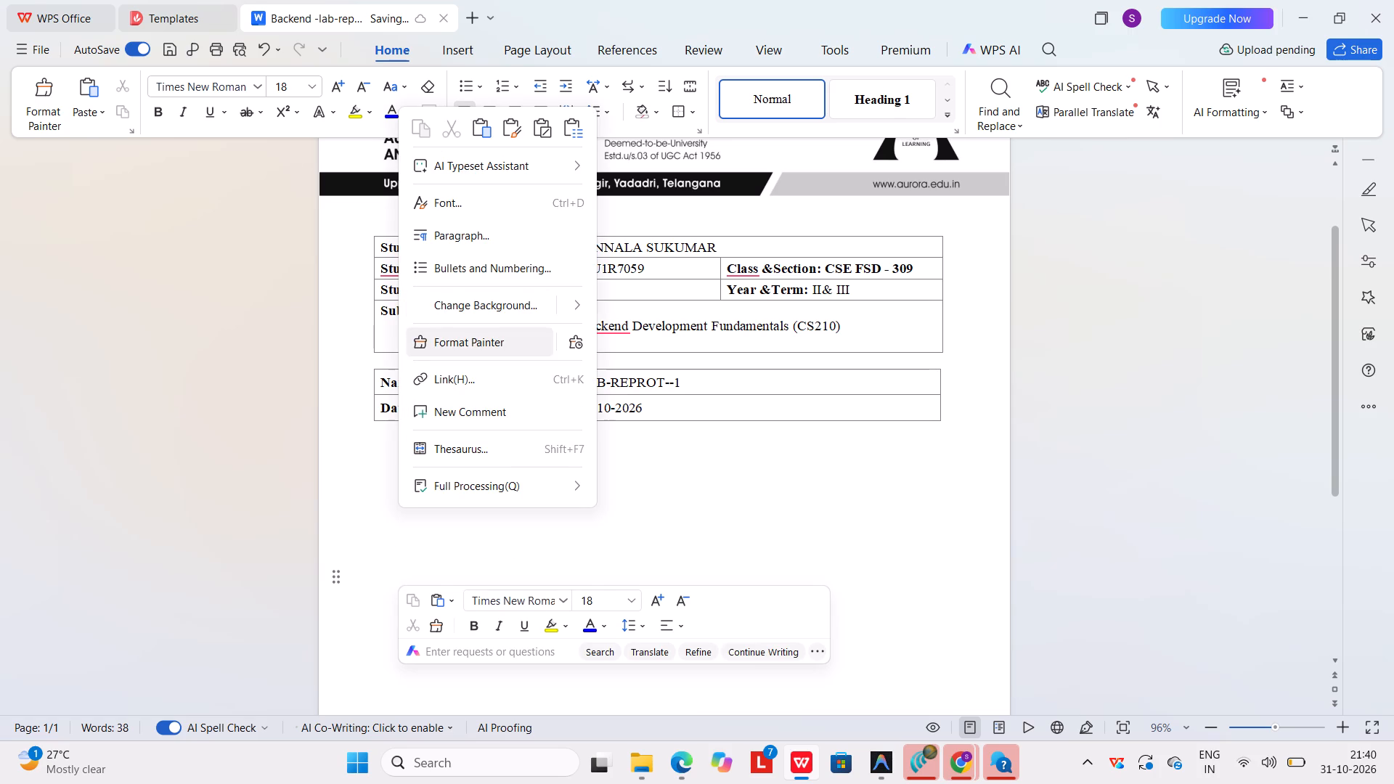
click(465, 385)
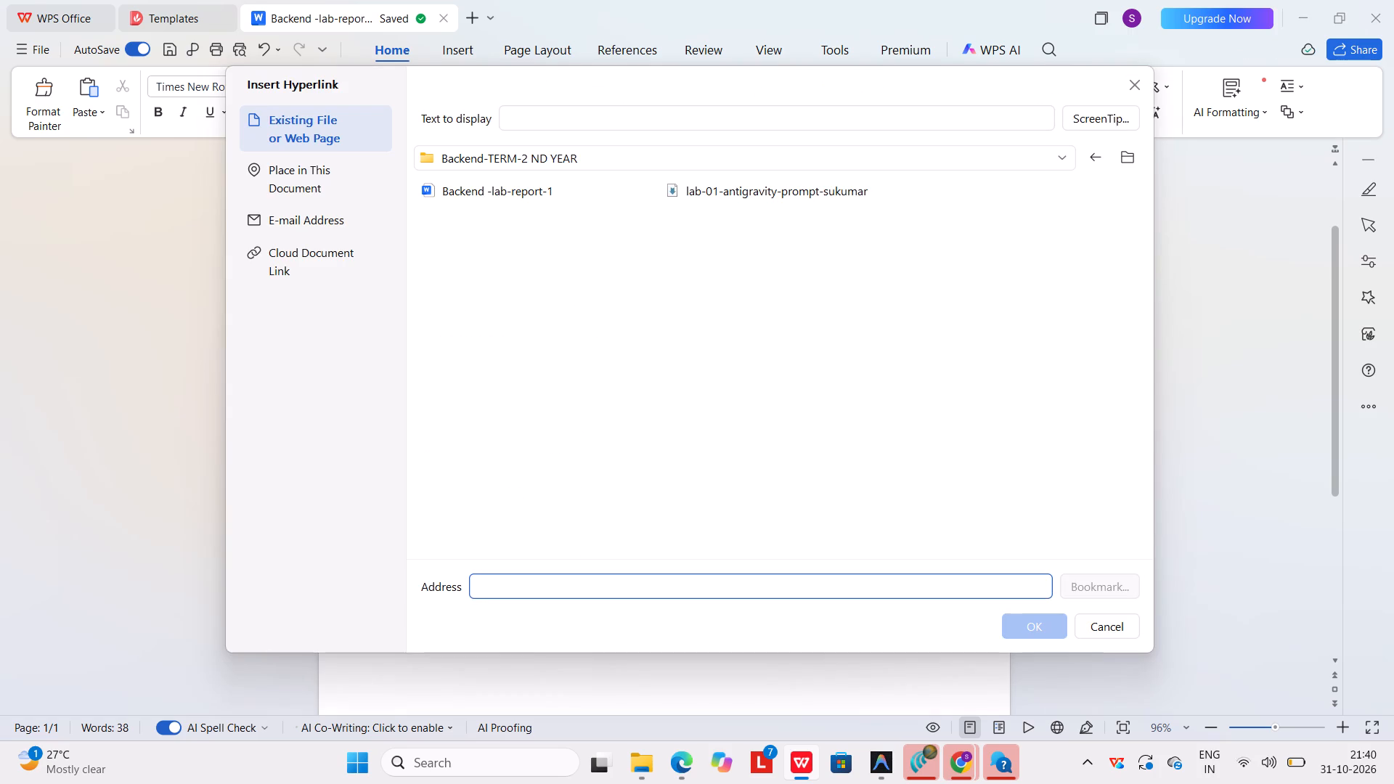
key(ctrl+v)
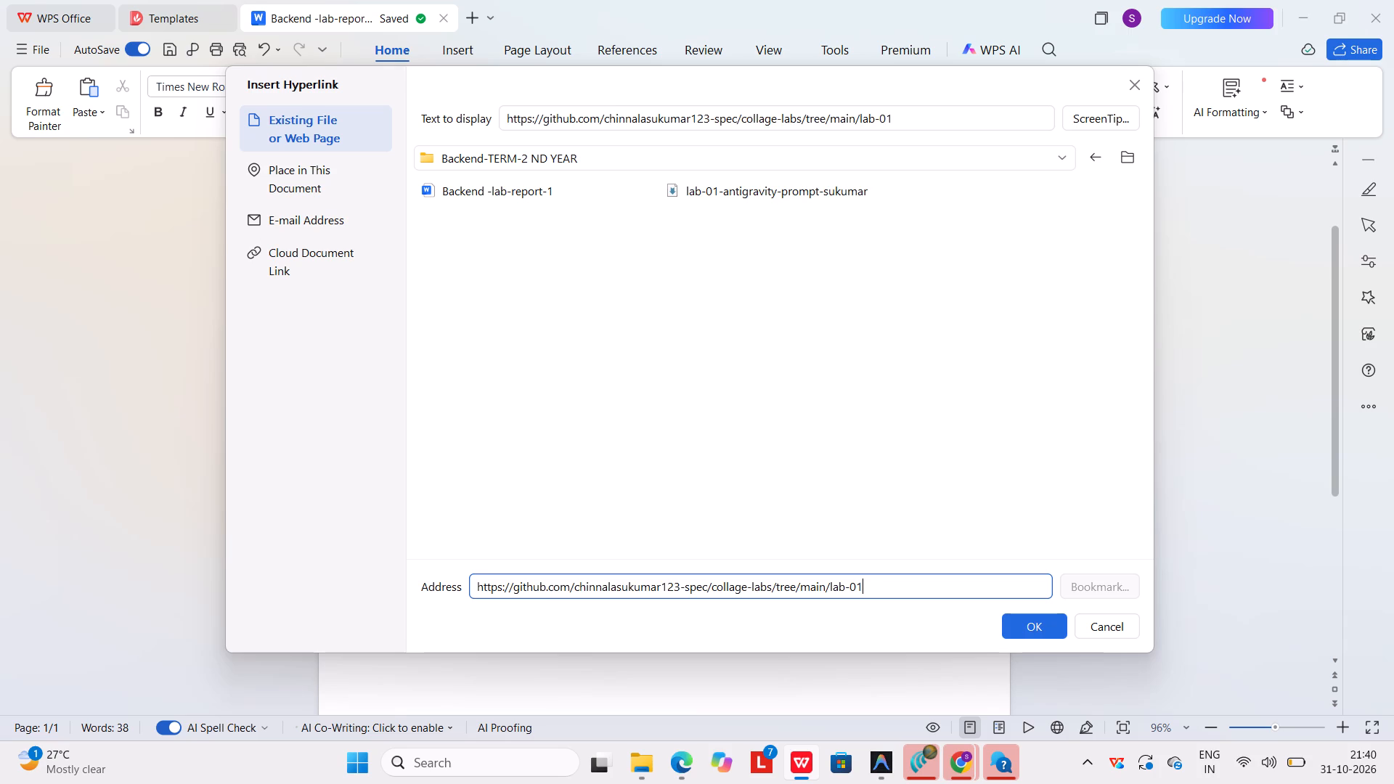
click(1055, 631)
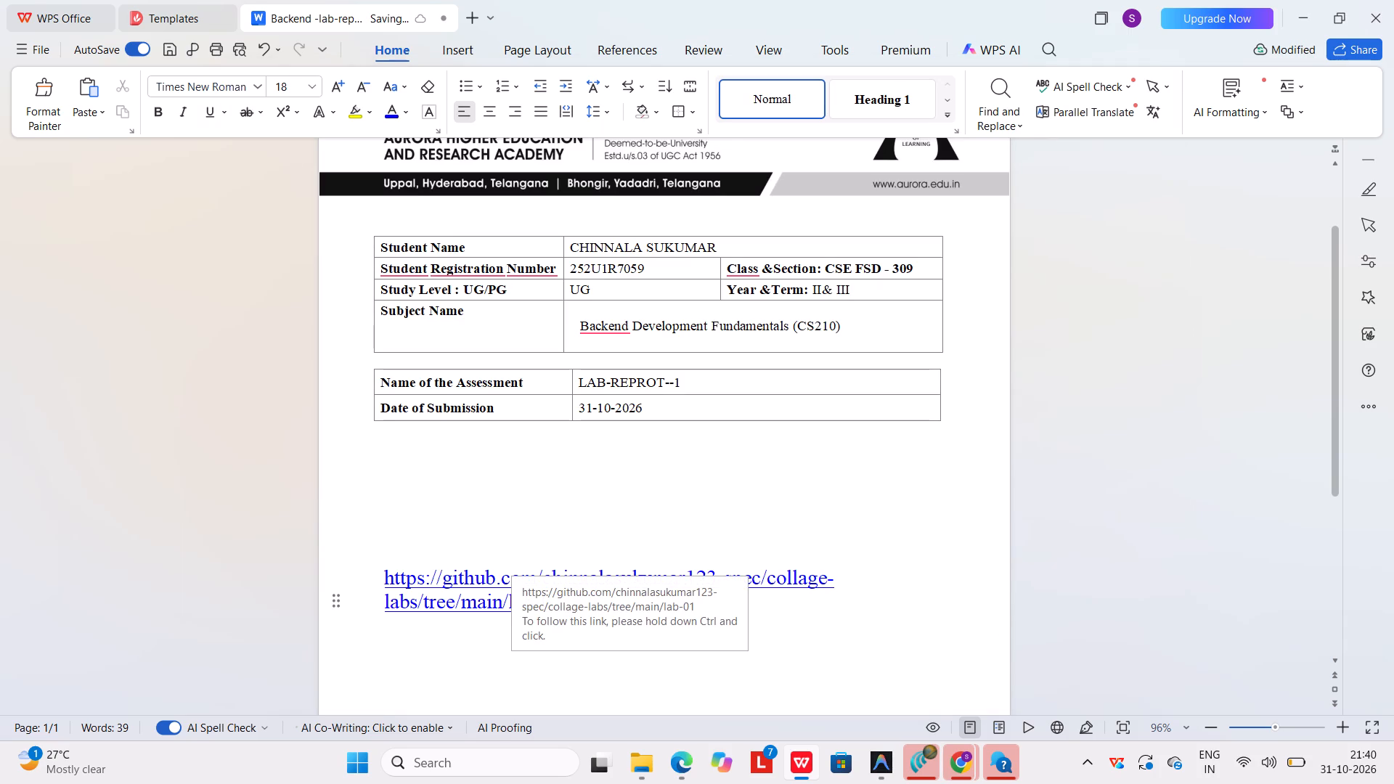
Follow the inserted GitHub hyperlink to test it.
ctrl+click(435, 582)
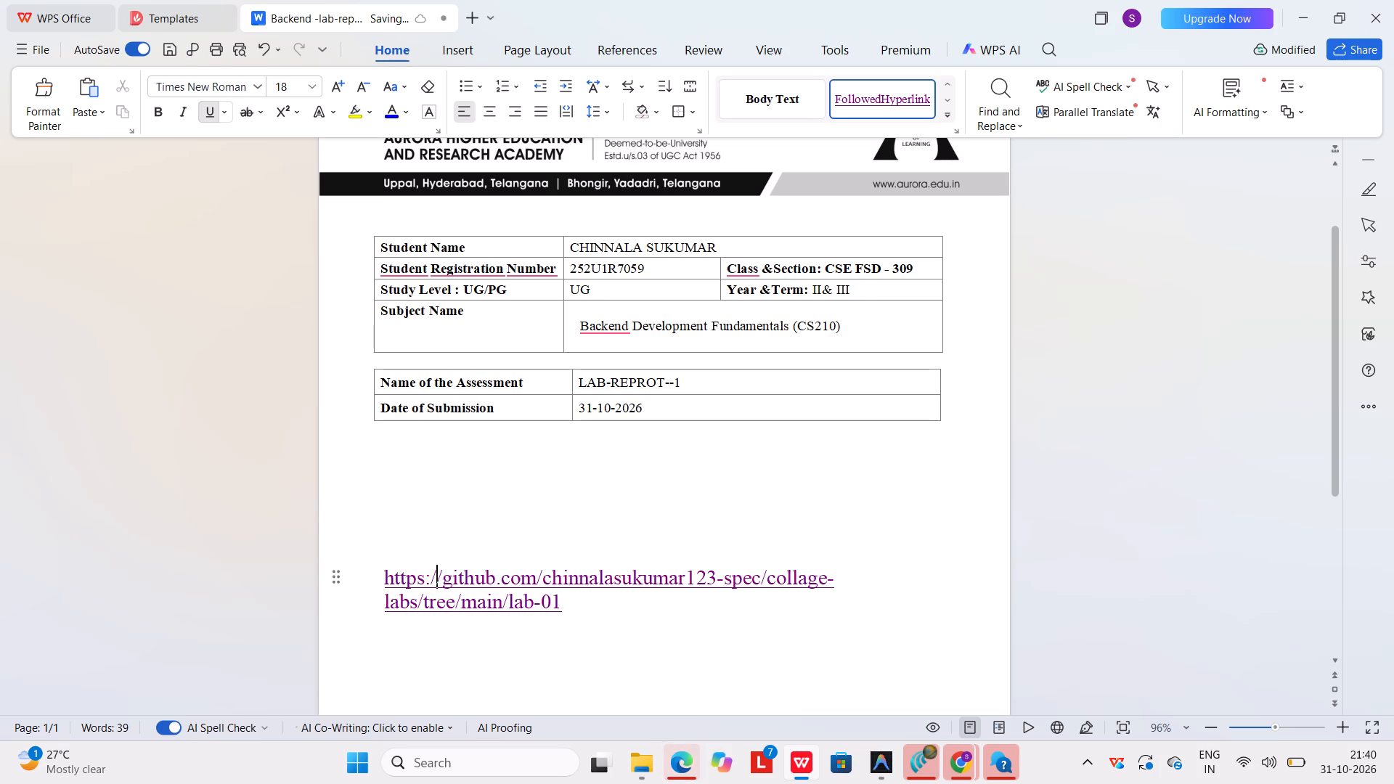
Follow the report's GitHub hyperlink again and check the lab-01 page it opens in Microsoft Edge.
ctrl+click(434, 582)
click(682, 764)
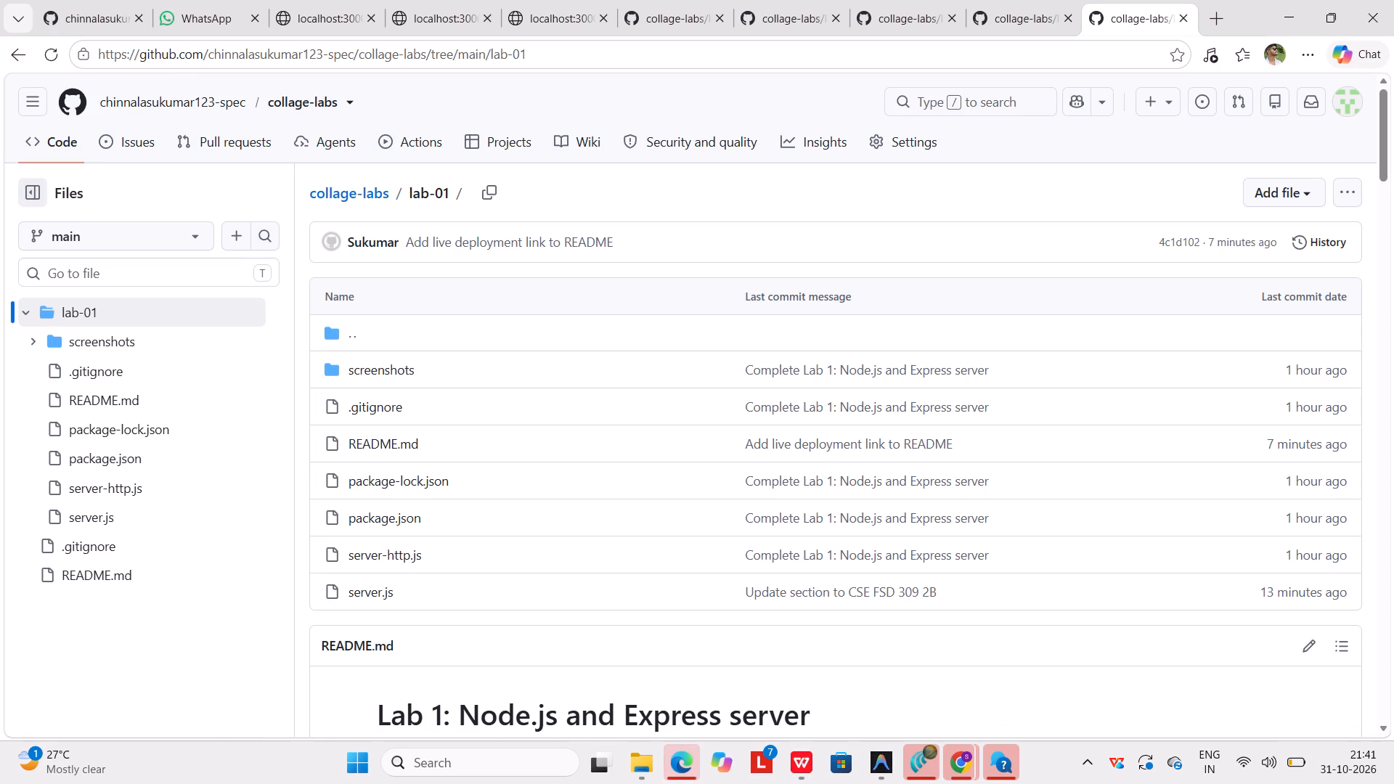
Close two of the duplicate collage-labs lab-01 tabs, followed by the whole Edge window.
click(1180, 15)
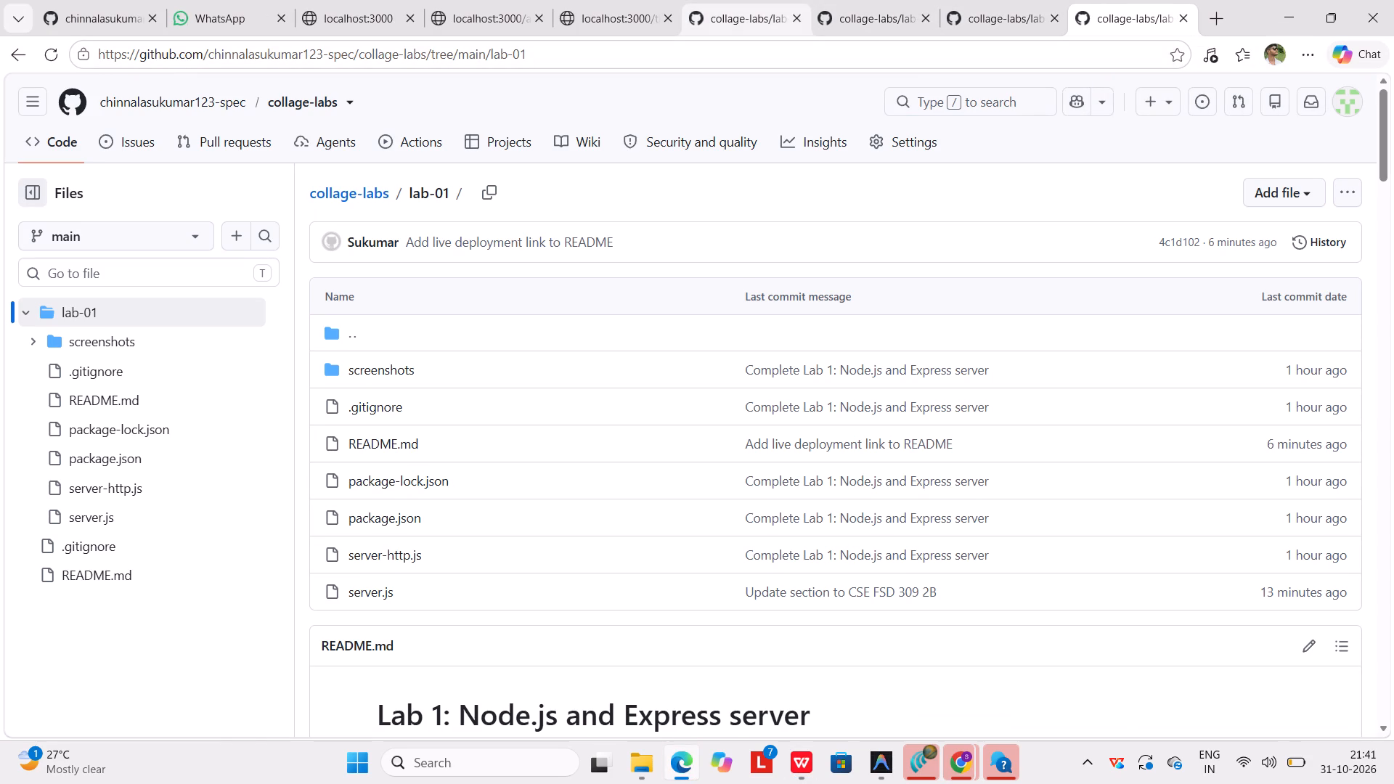
click(1186, 15)
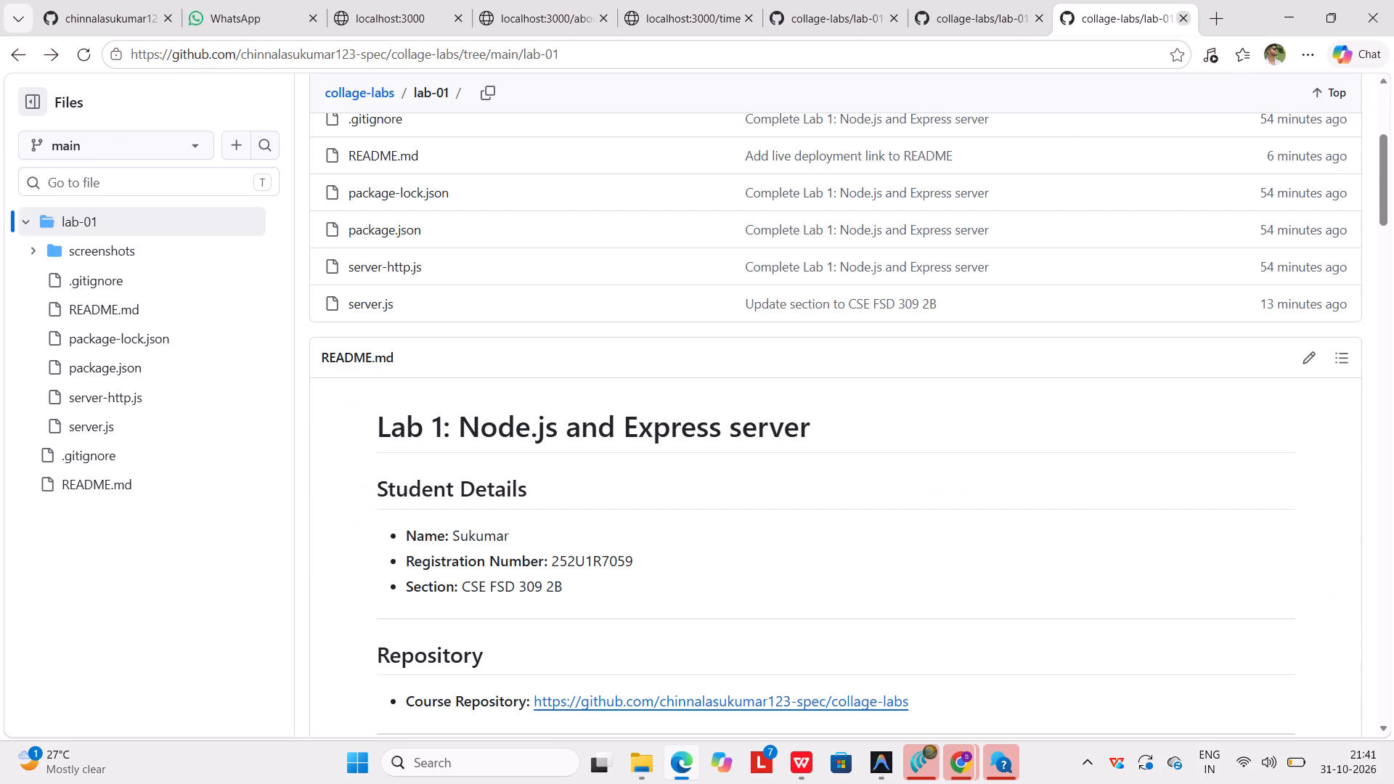
click(1393, 0)
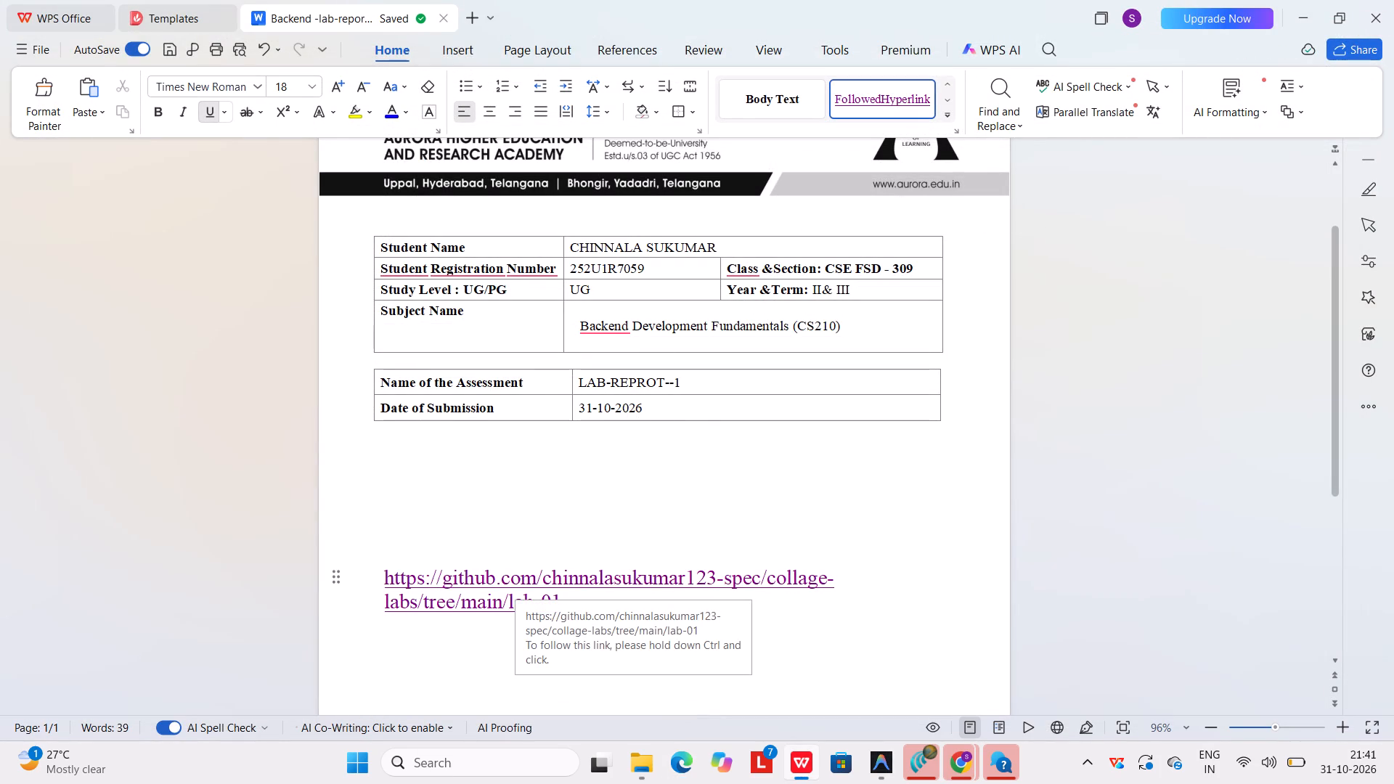
Retest the report's GitHub hyperlink with Edge closed, view the lab-01 page it opens, and close the browser.
ctrl+click(494, 580)
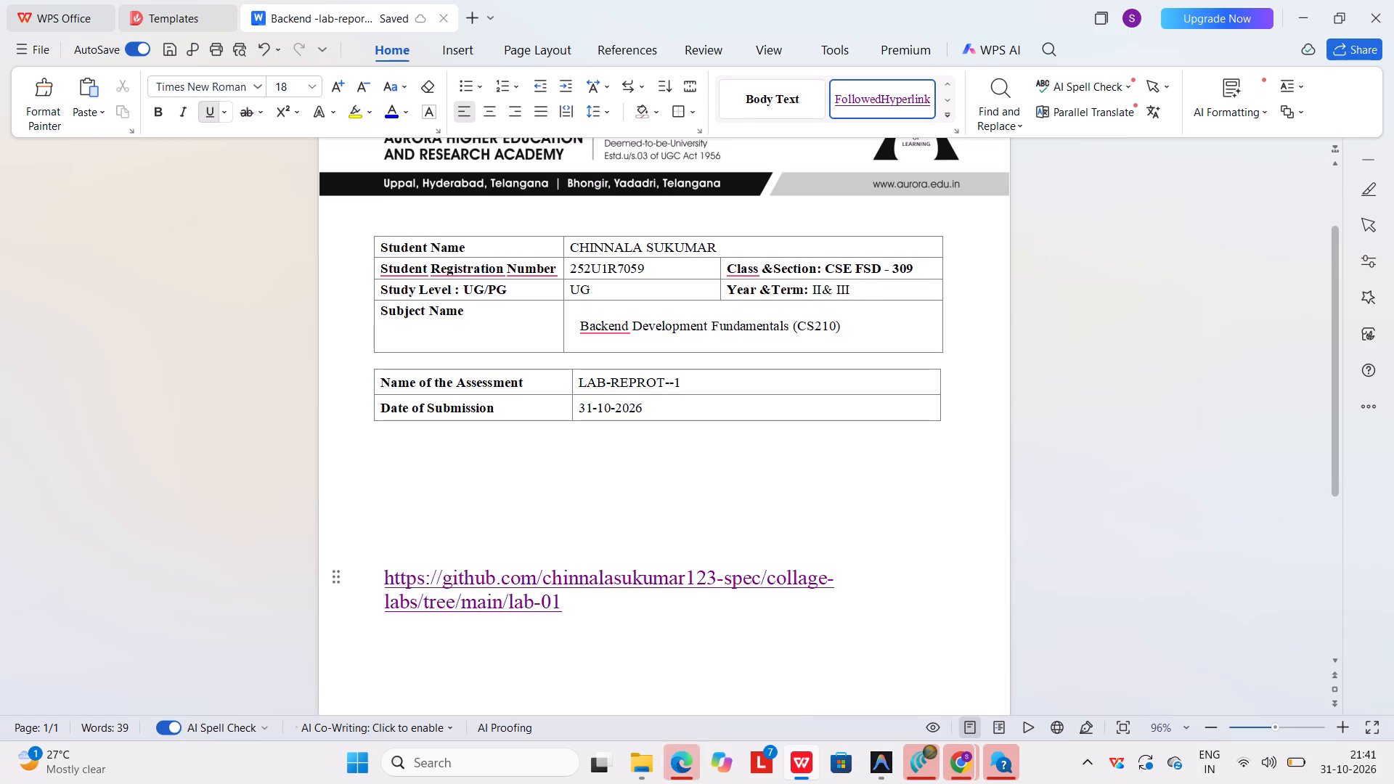
click(683, 759)
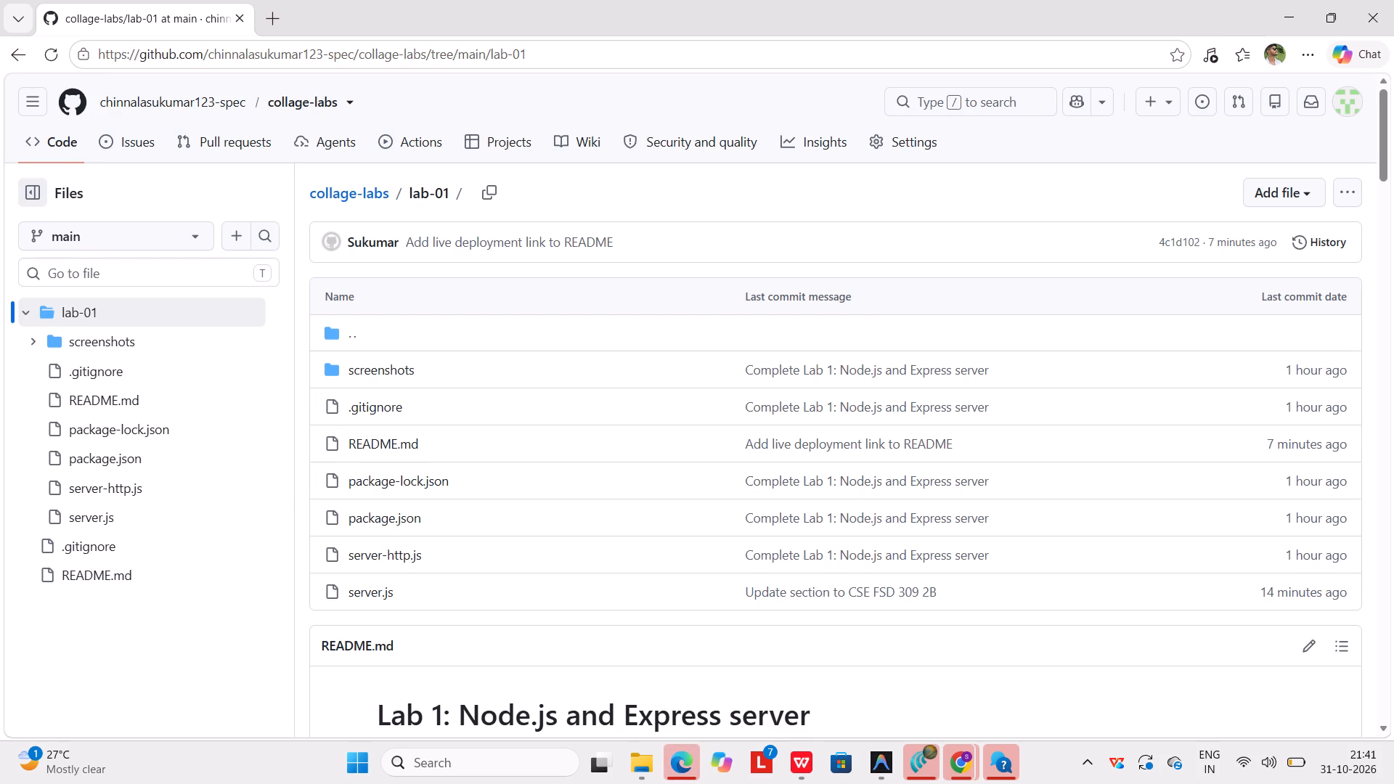
click(1393, 17)
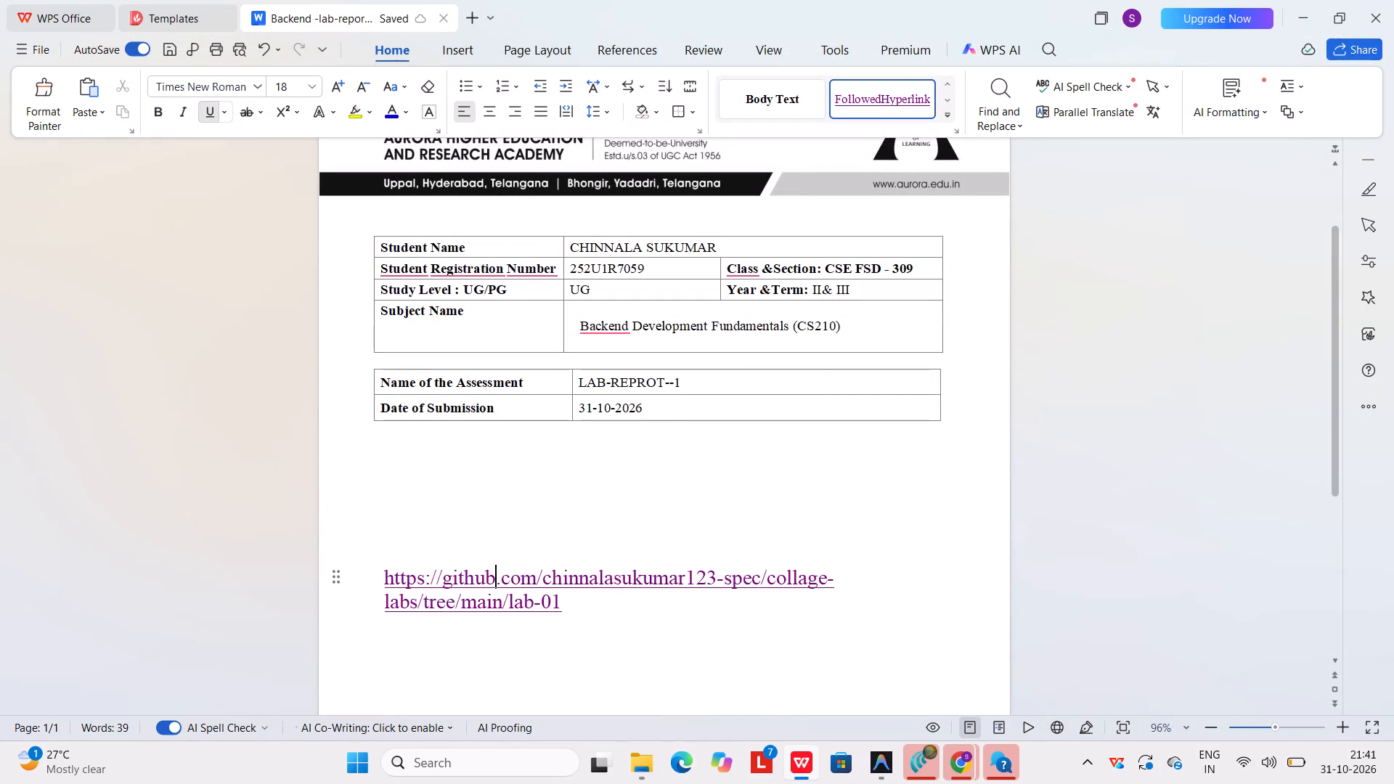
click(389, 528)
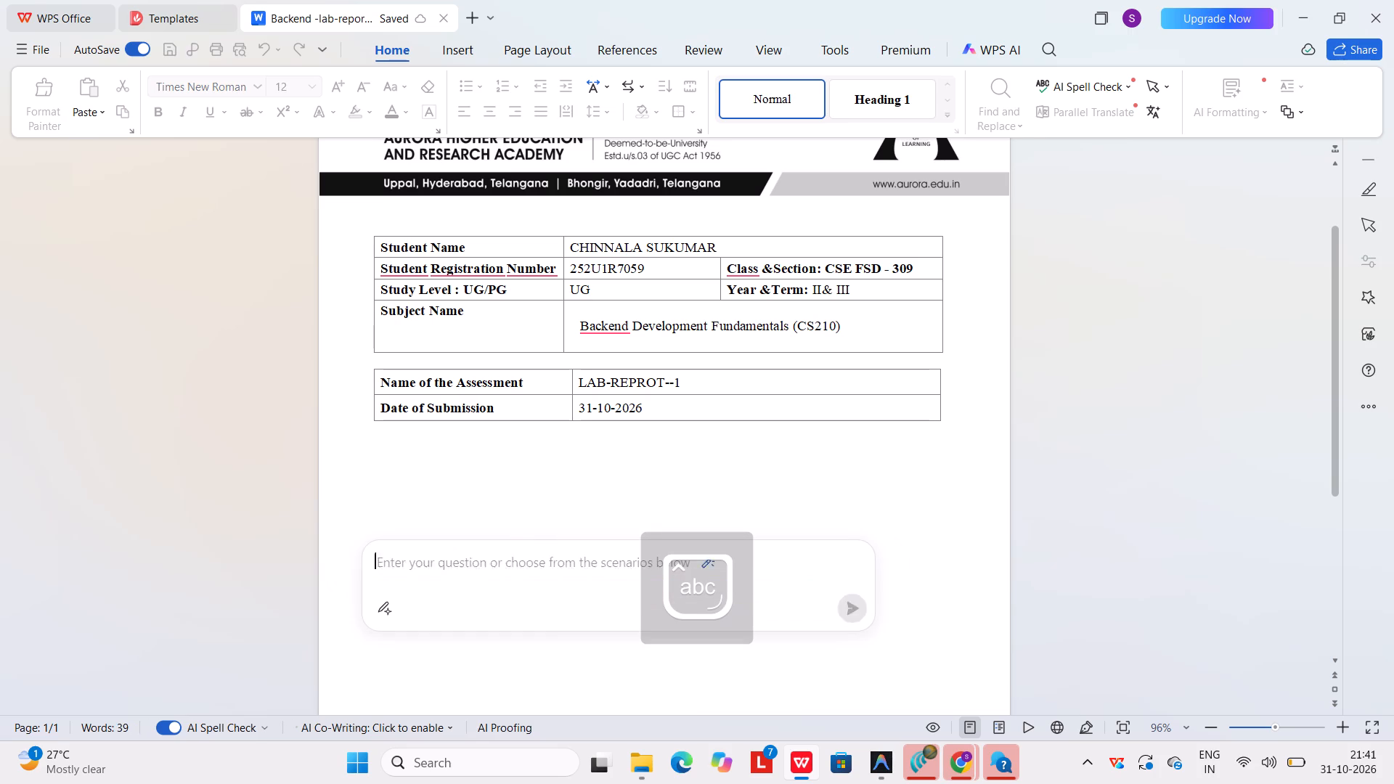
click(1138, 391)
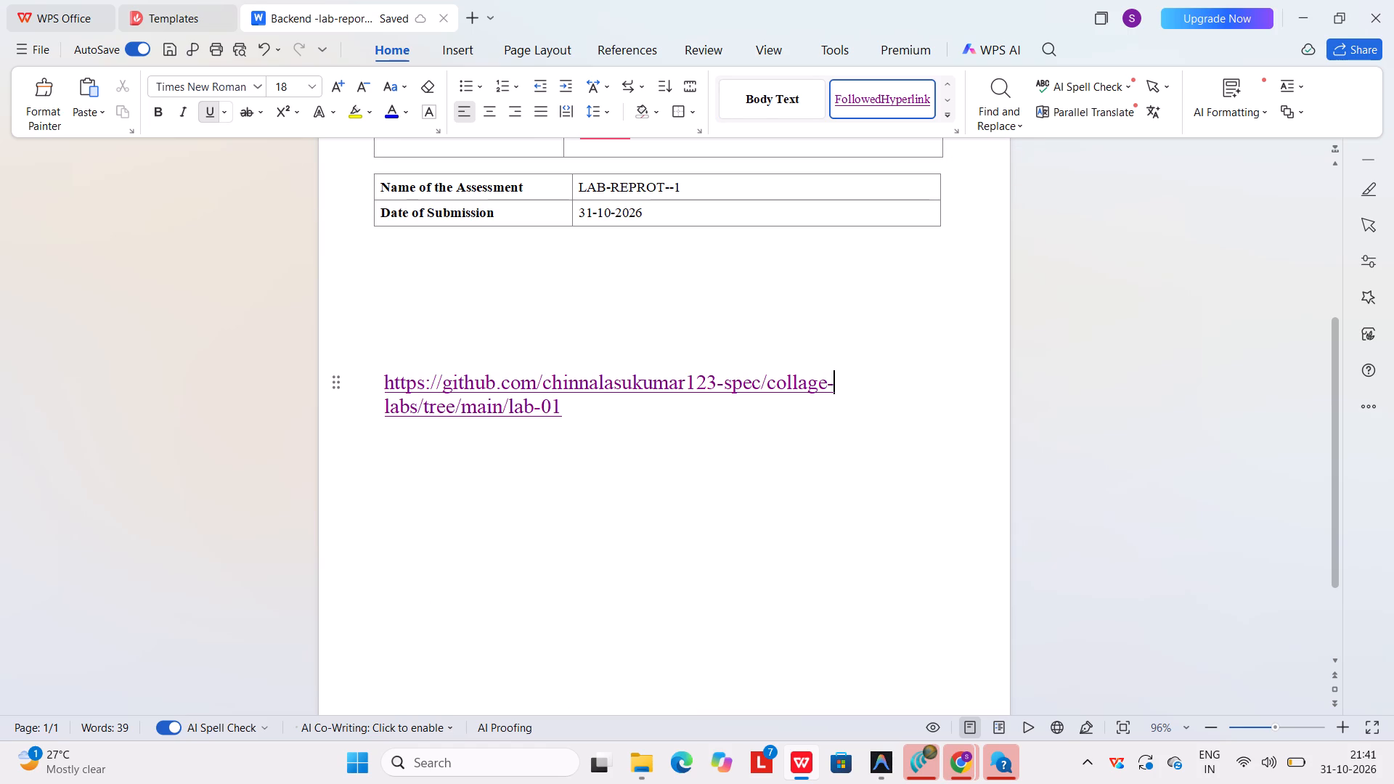
Follow the lab-01 hyperlink in the report twice, check the pages in Edge, and close the browser window.
ctrl+click(429, 383)
ctrl+click(578, 385)
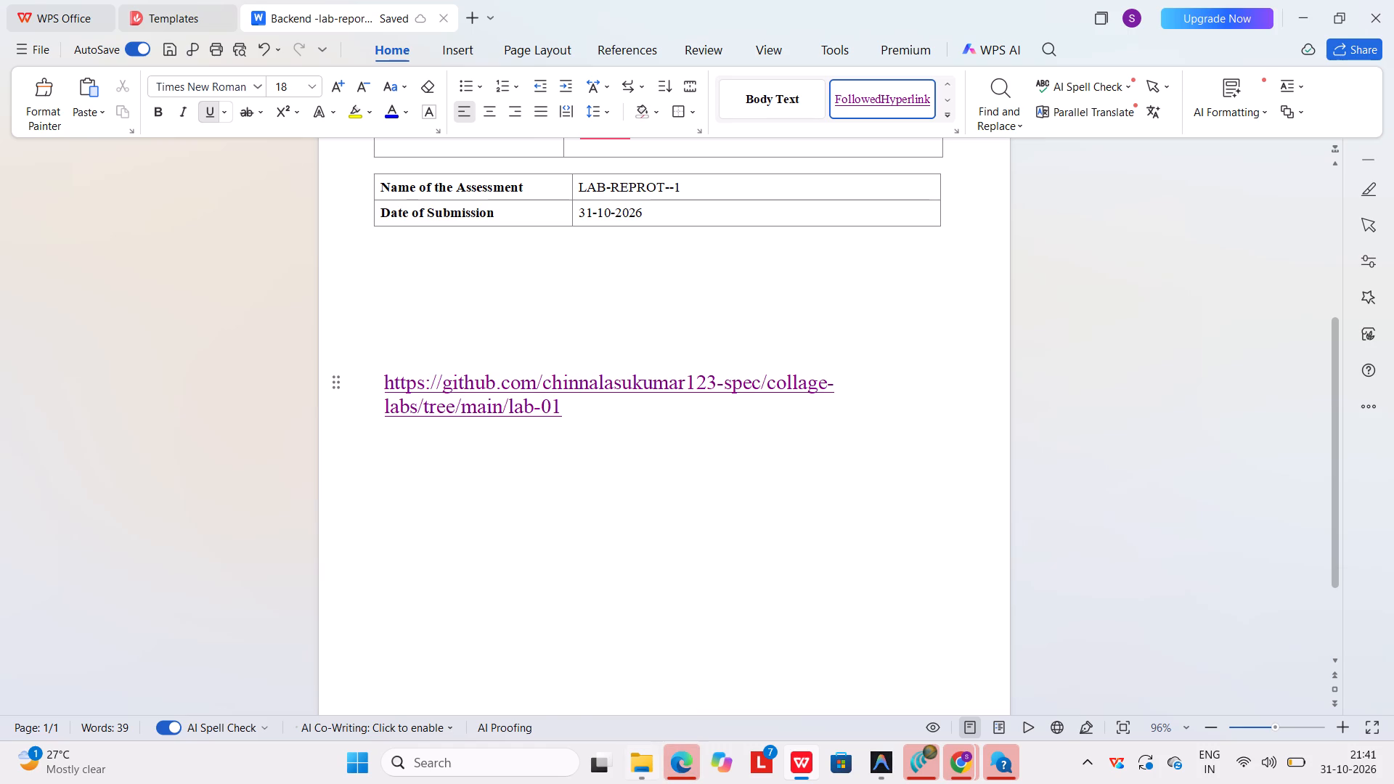
click(681, 761)
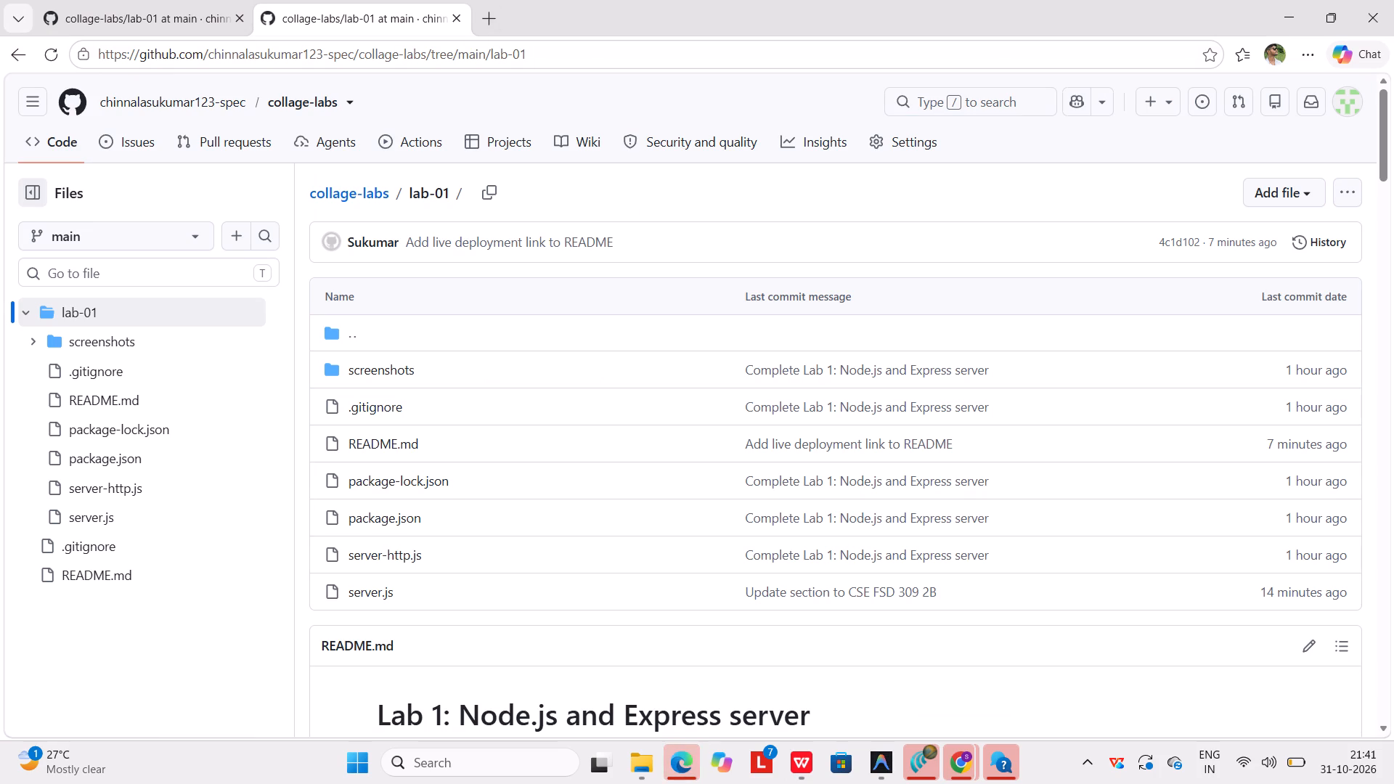
click(1393, 5)
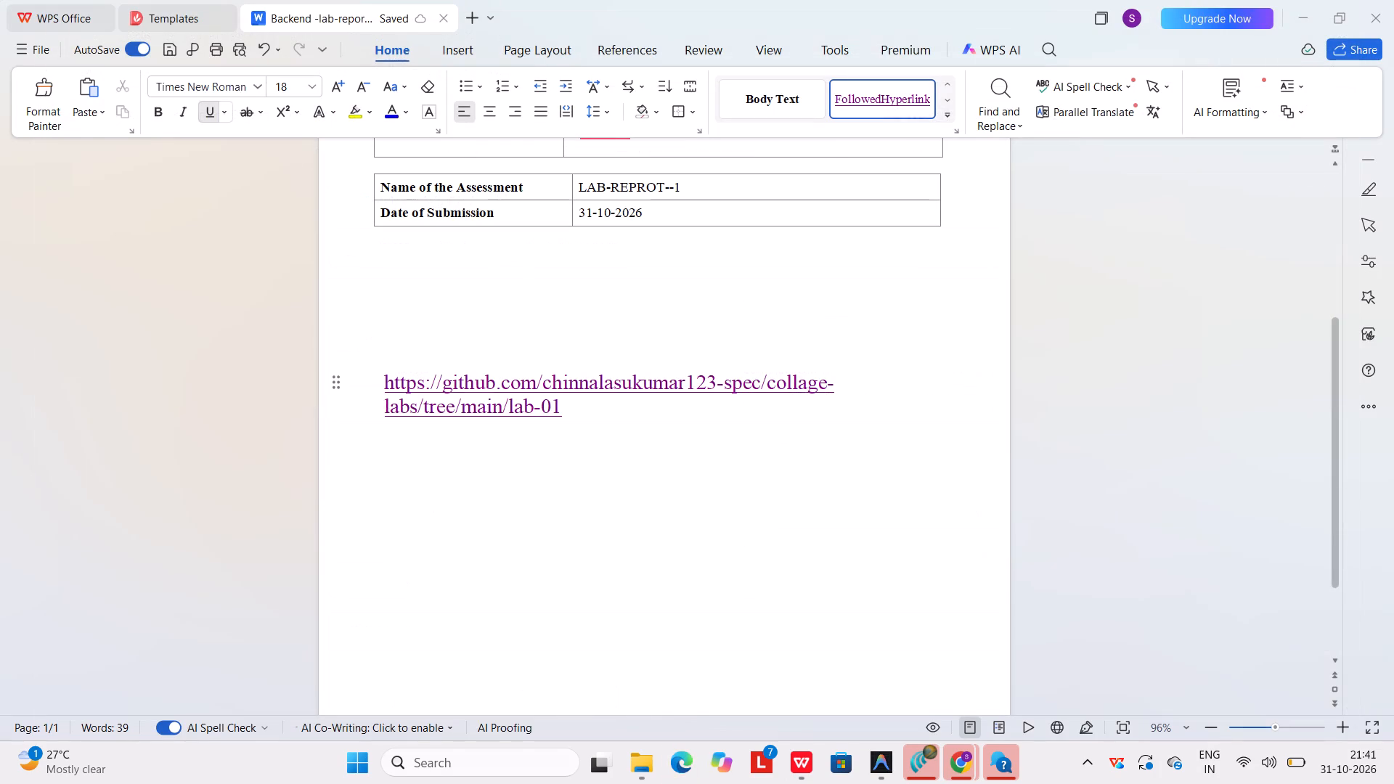
Enter the label "Live Link" on the empty line above the GitHub hyperlink in the WPS report.
click(578, 313)
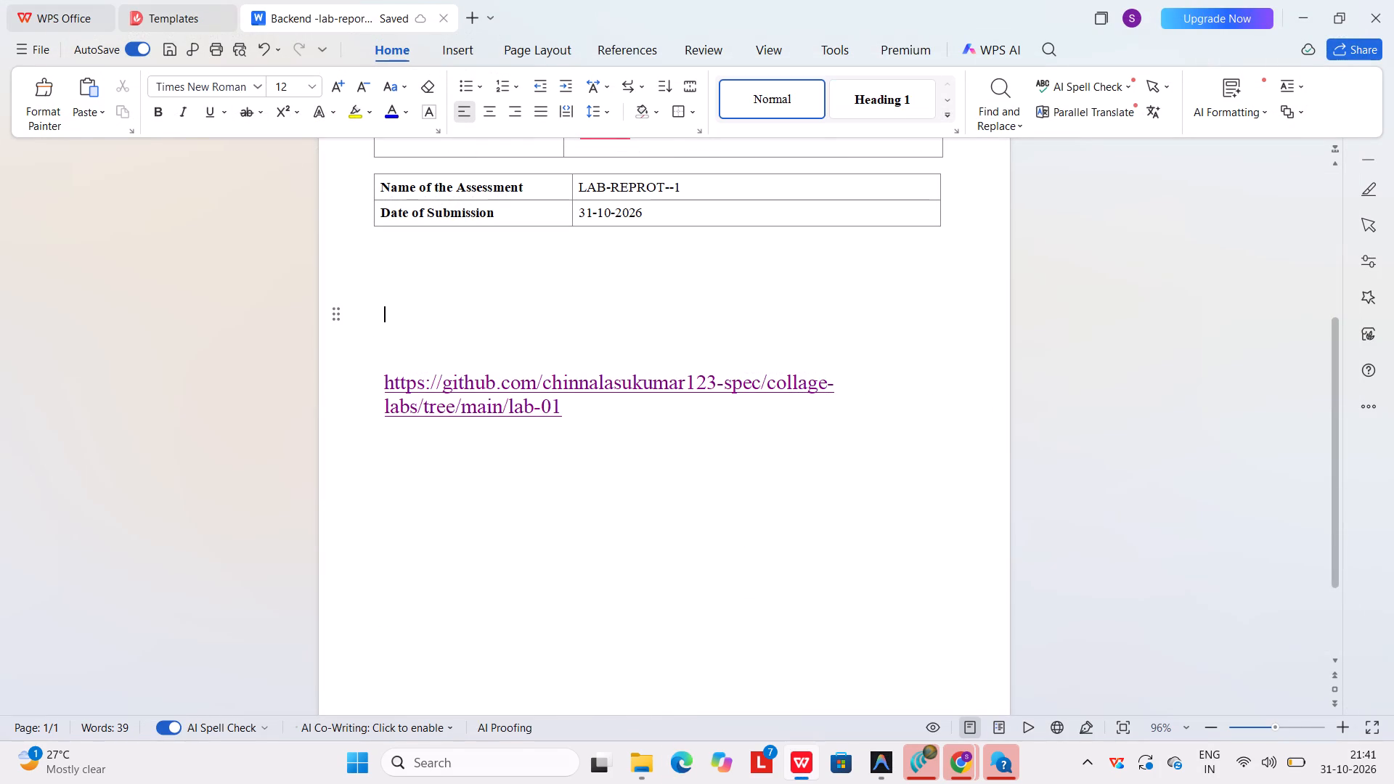
key(l)
key(BackSpace)
key(l)
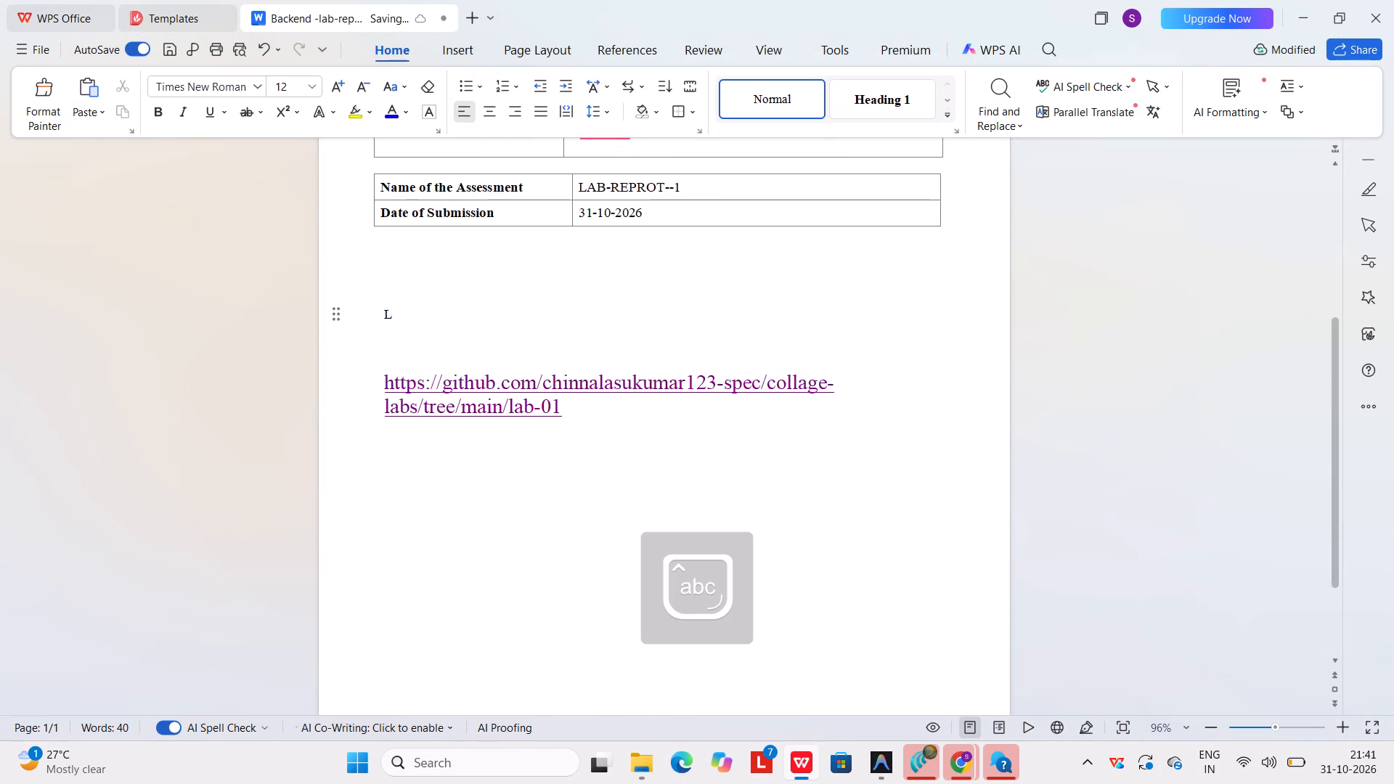
key(i)
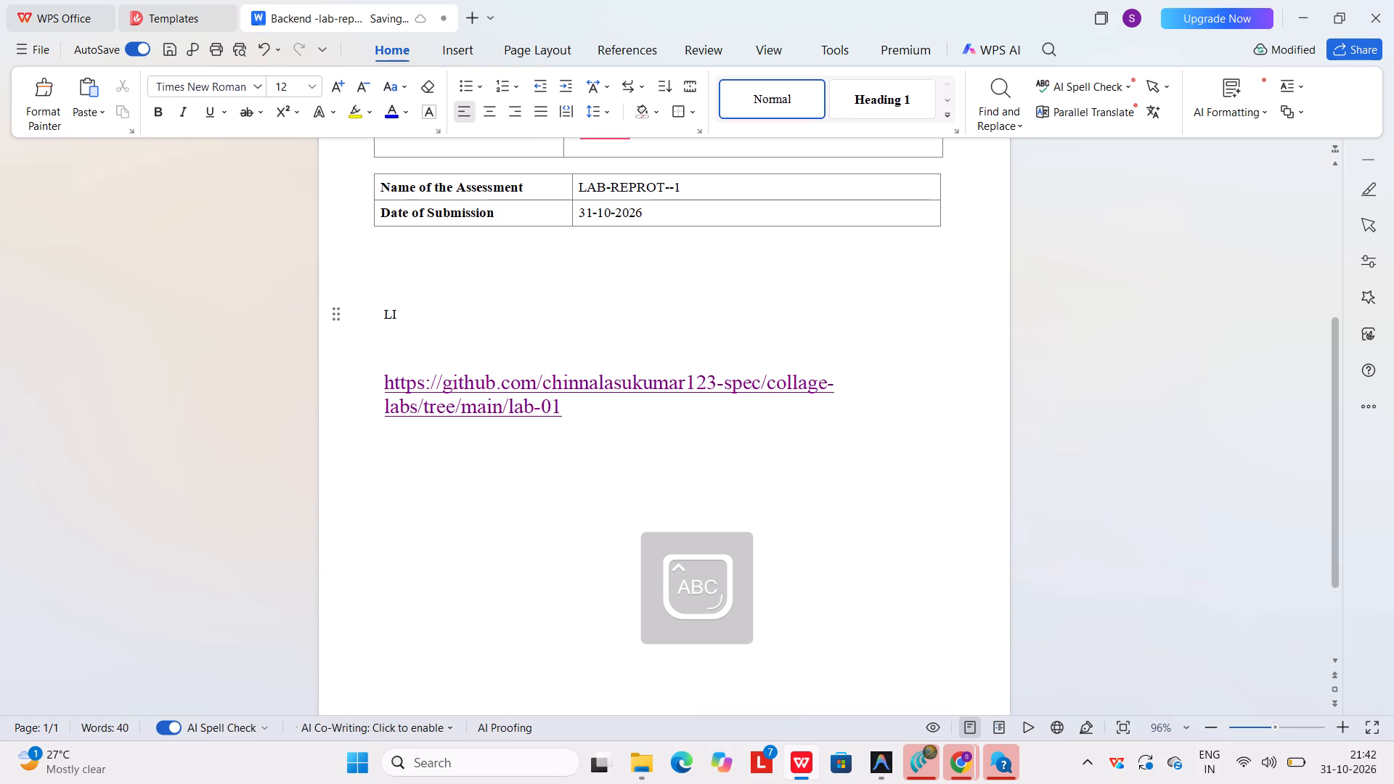
text(VE)
key(space)
text(LINK)
key(BackSpace)
key(BackSpace)
key(BackSpace)
key(BackSpace)
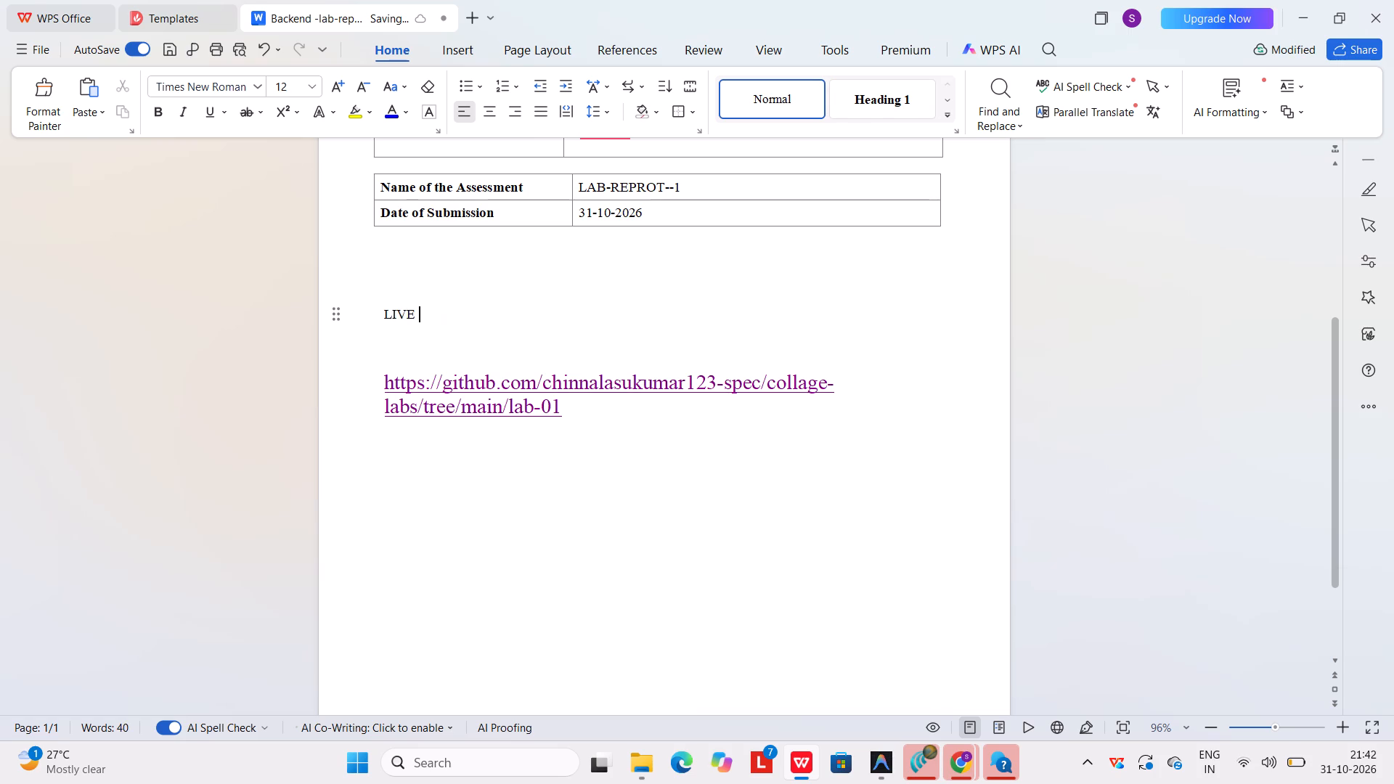
key(BackSpace)
key(BackSpace)
key(BackSpace)
key(BackSpace)
key(BackSpace)
key(k)
key(BackSpace)
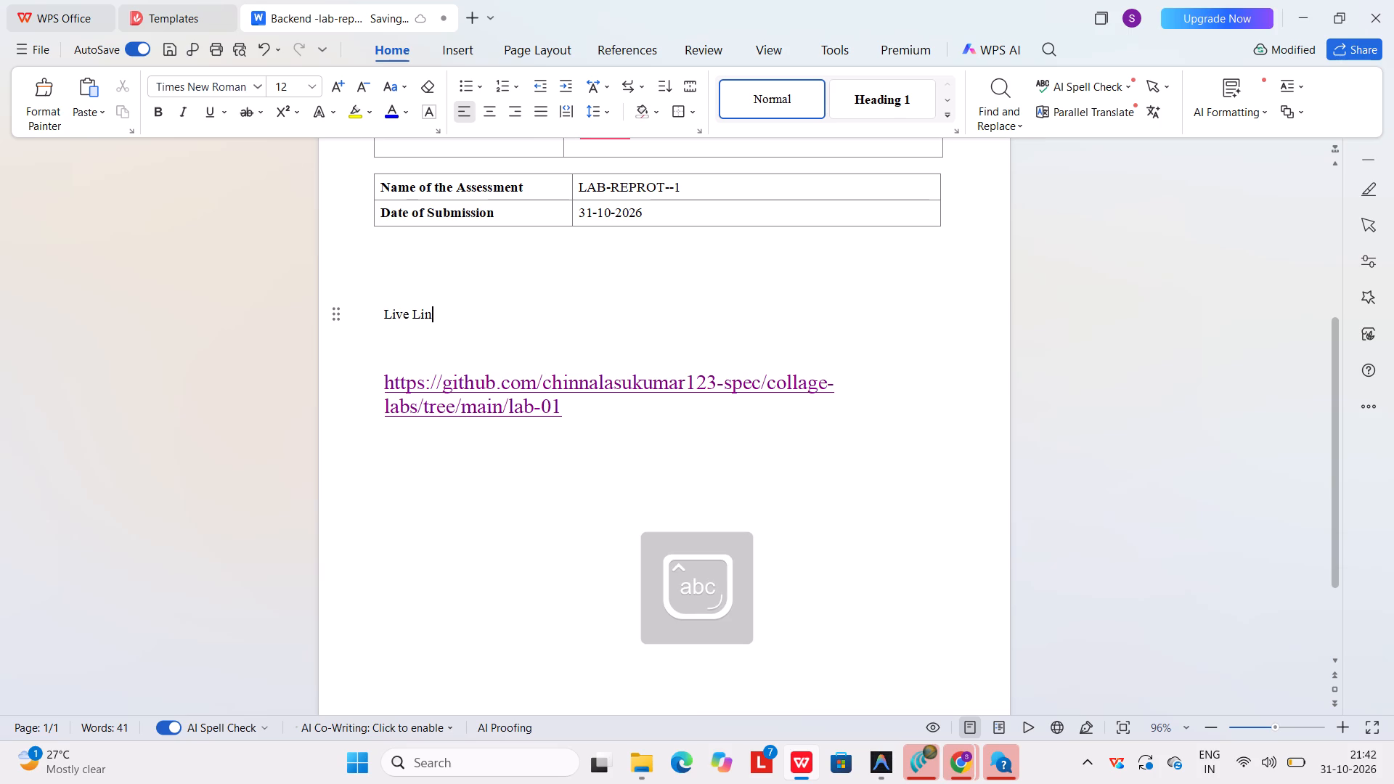
Set the font size of the "Live Link" label to 18.
drag(376, 317, 463, 309)
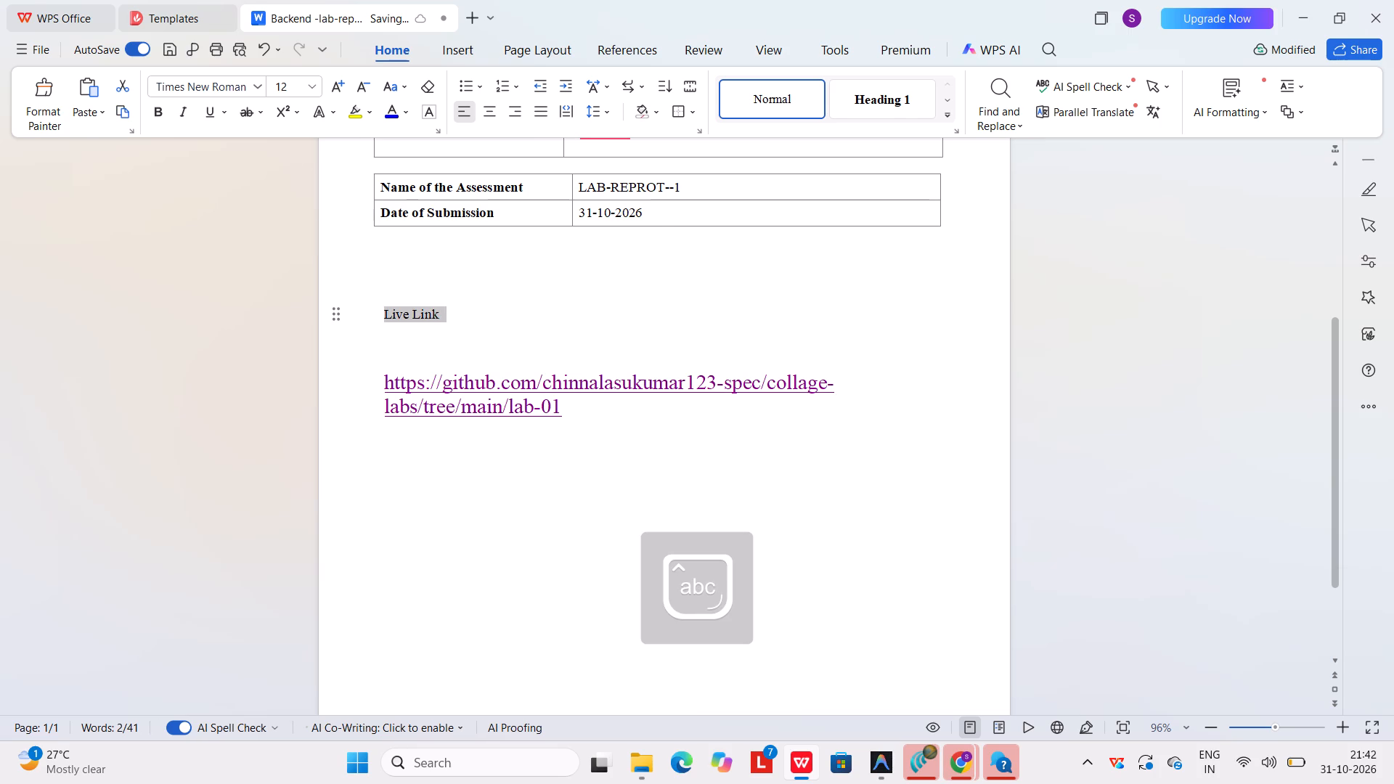
click(468, 237)
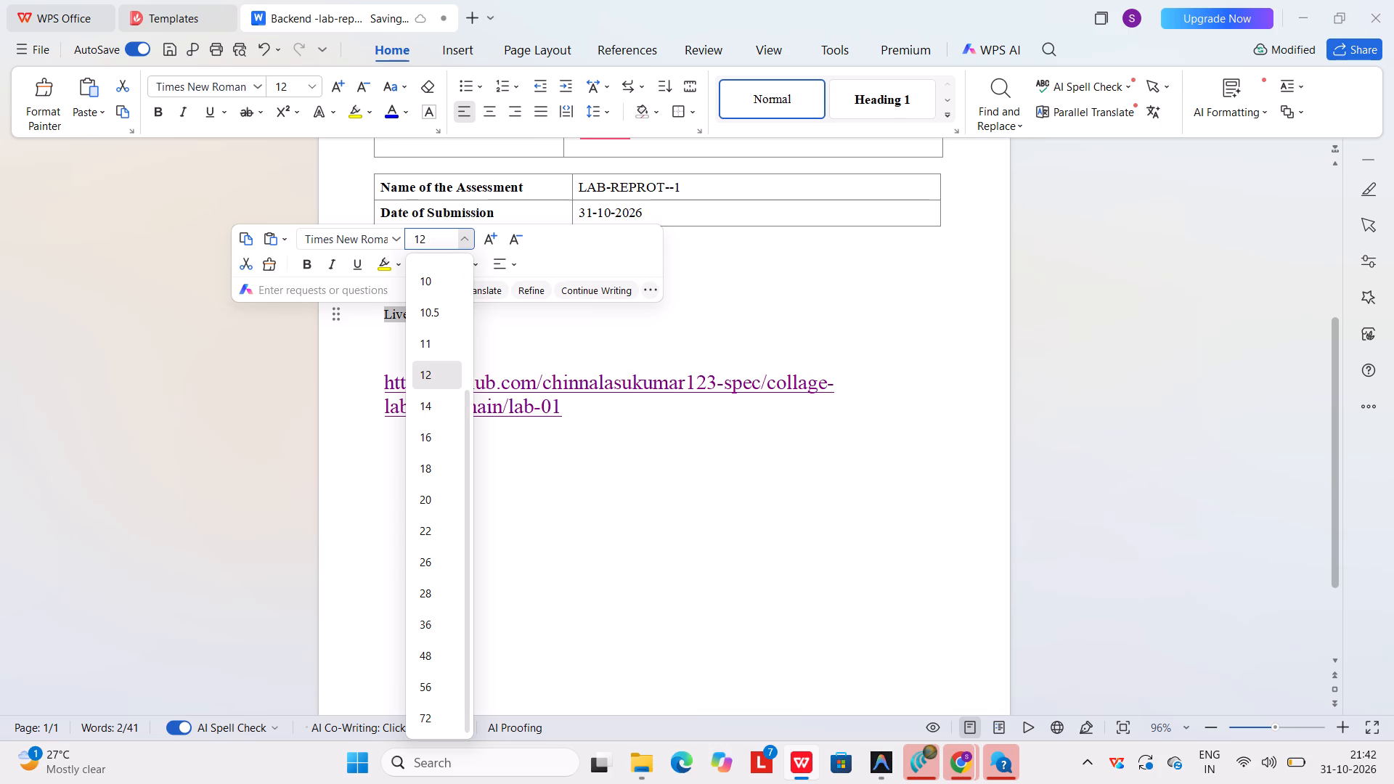
click(442, 468)
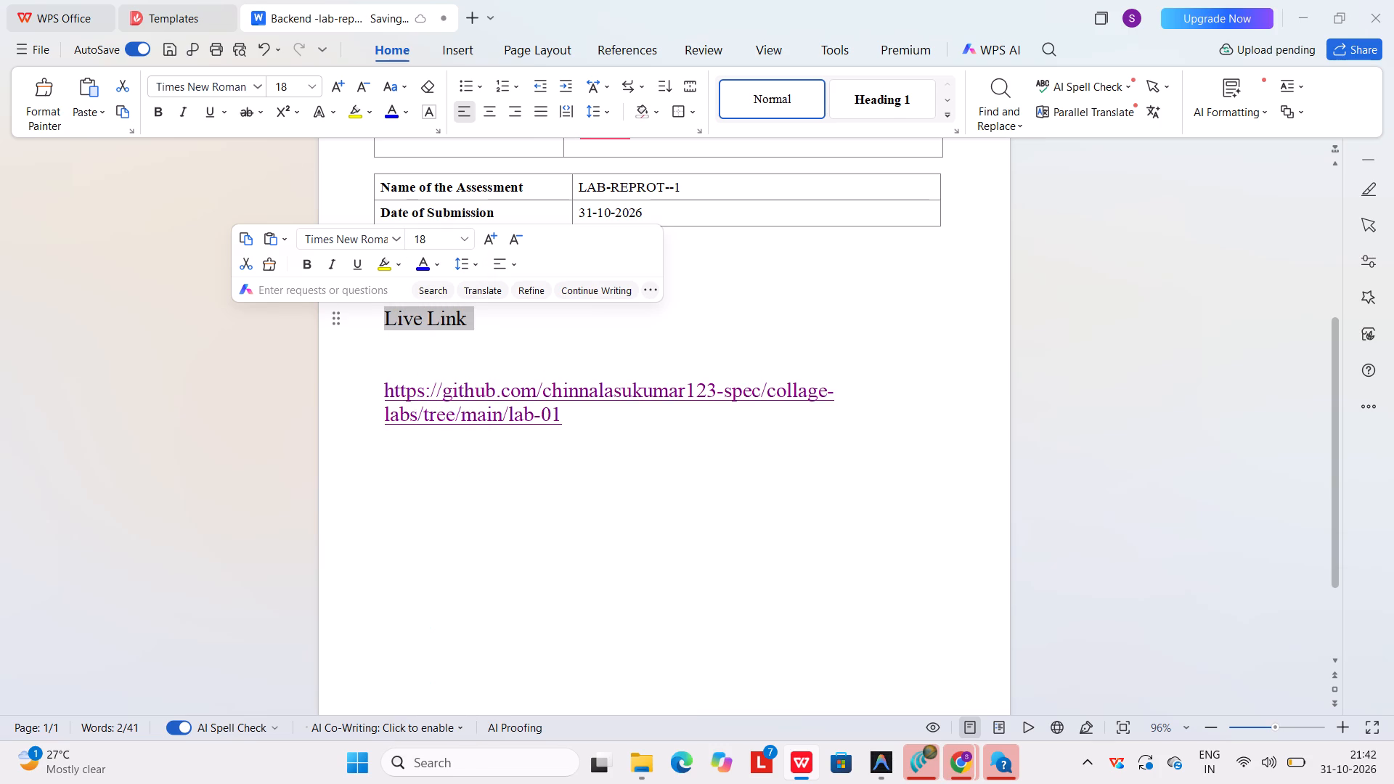
Append a space and a colon to the label so that it reads "Live Link :".
click(527, 324)
key(space)
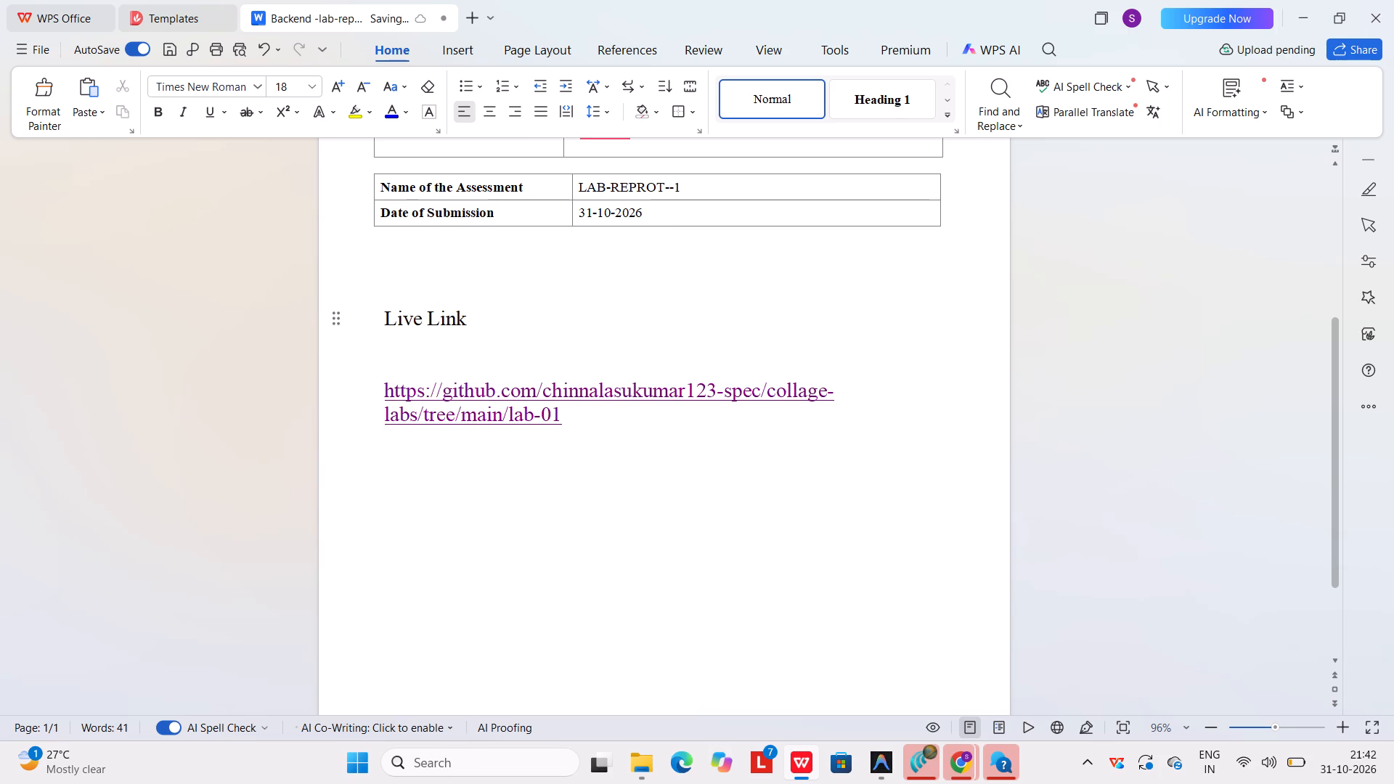
text(:)
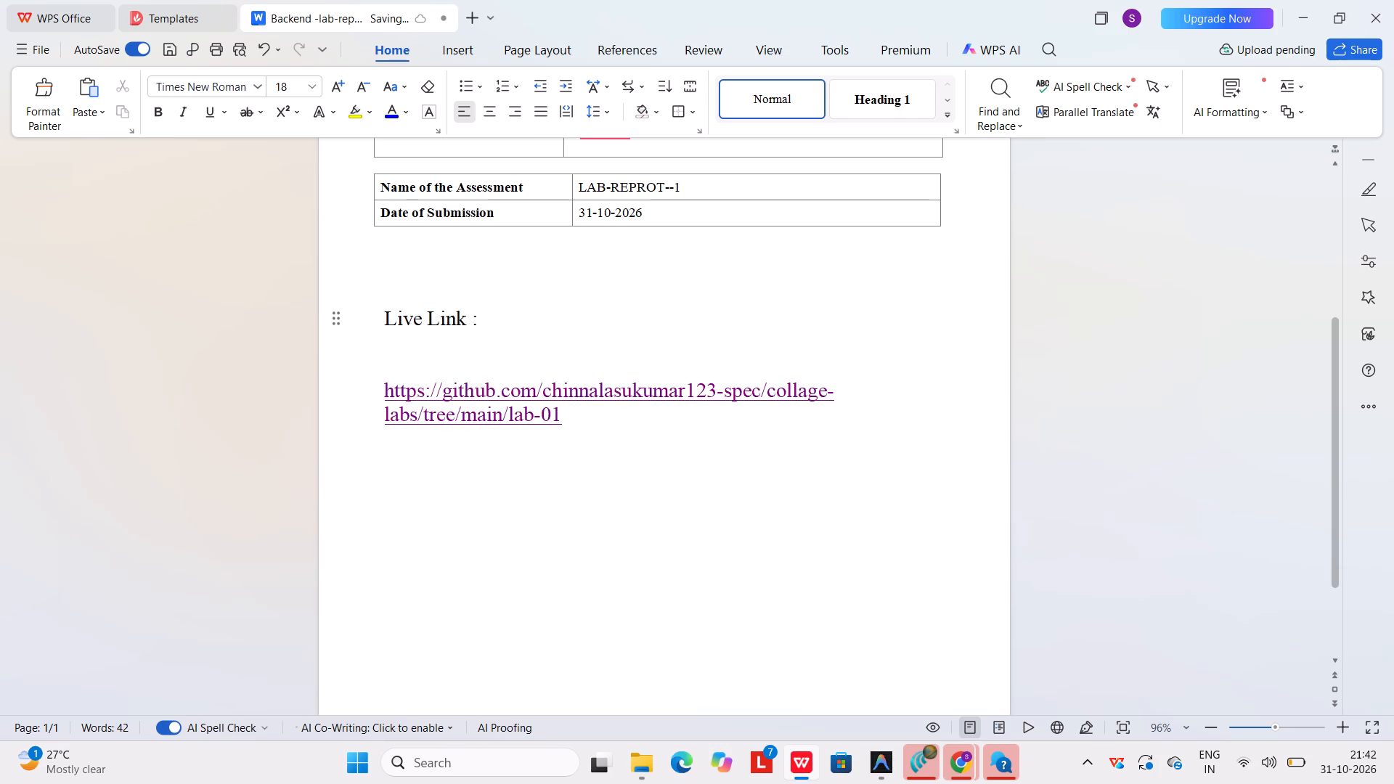
Delete the empty line between the "Live Link :" label and the GitHub hyperlink.
click(399, 366)
key(BackSpace)
key(BackSpace)
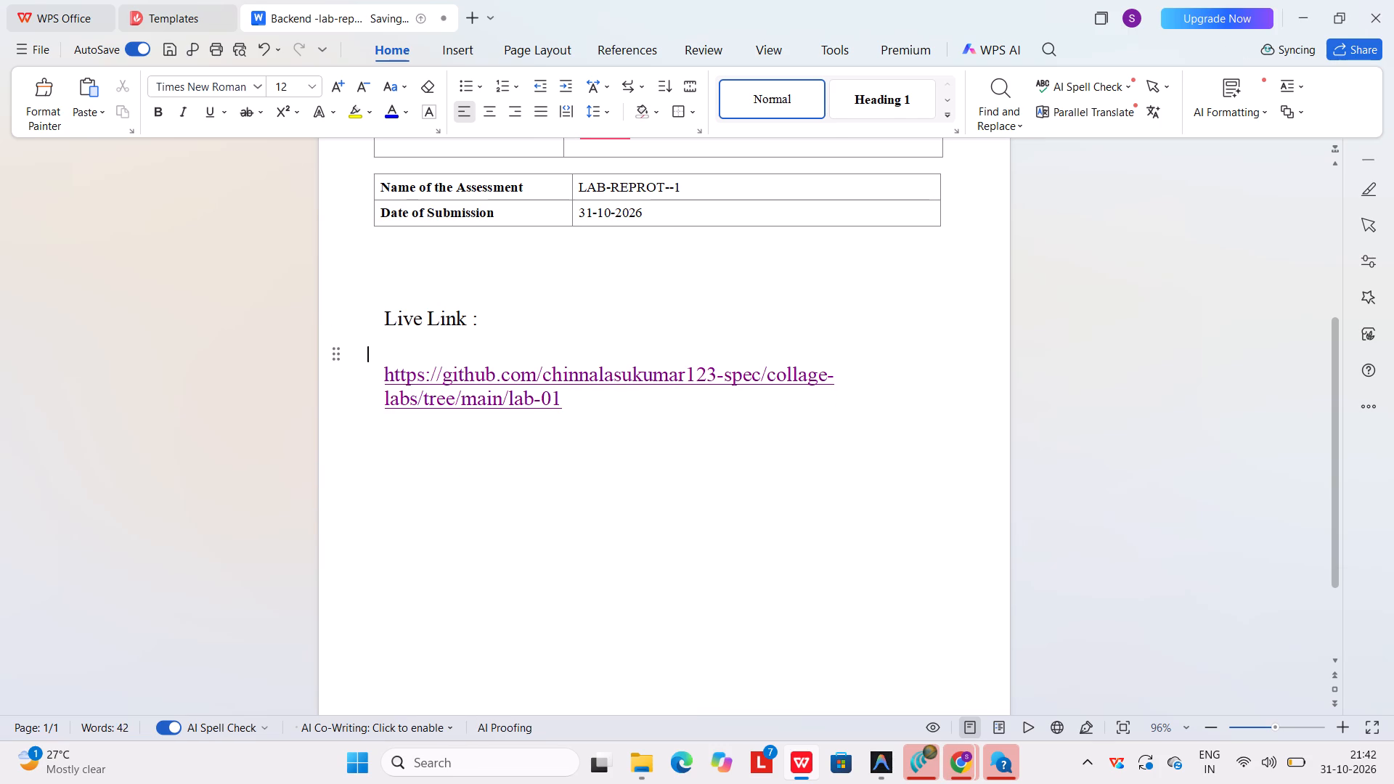
key(BackSpace)
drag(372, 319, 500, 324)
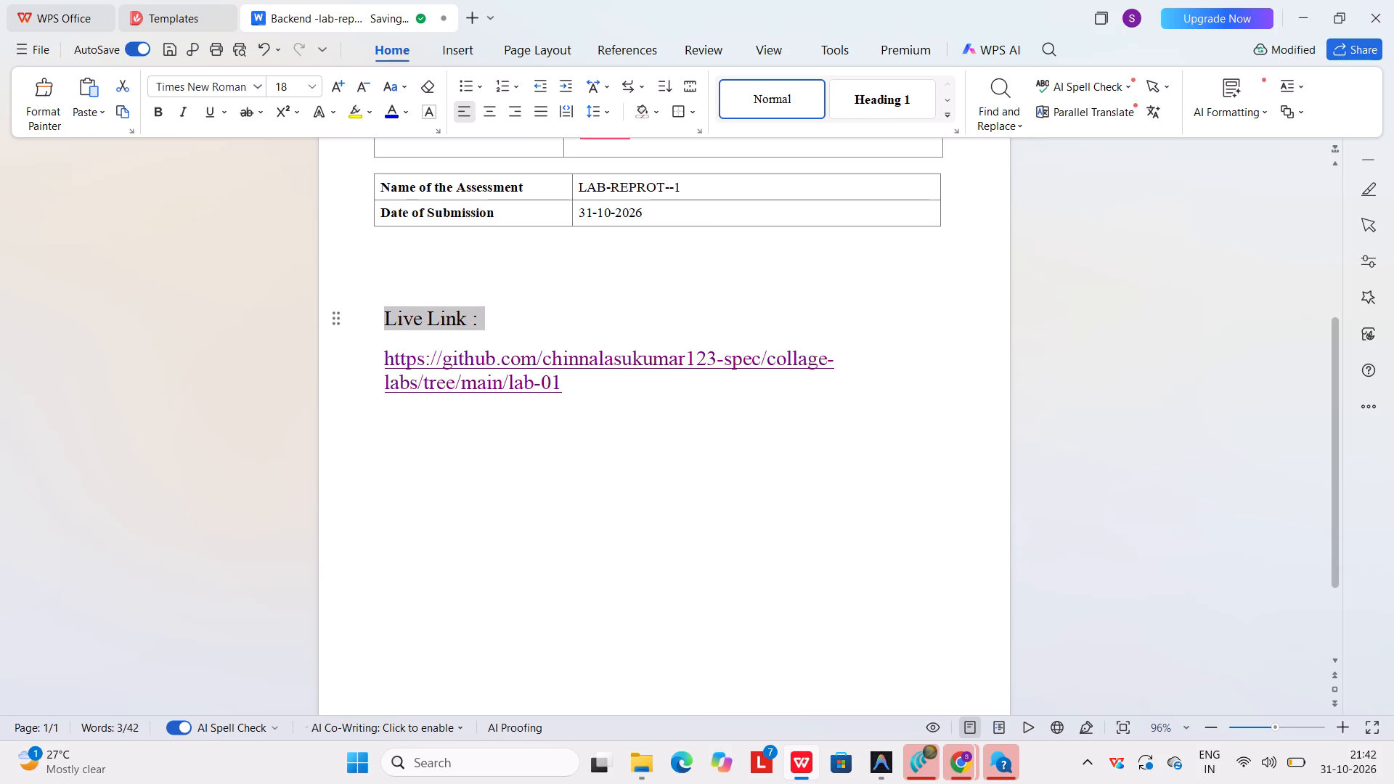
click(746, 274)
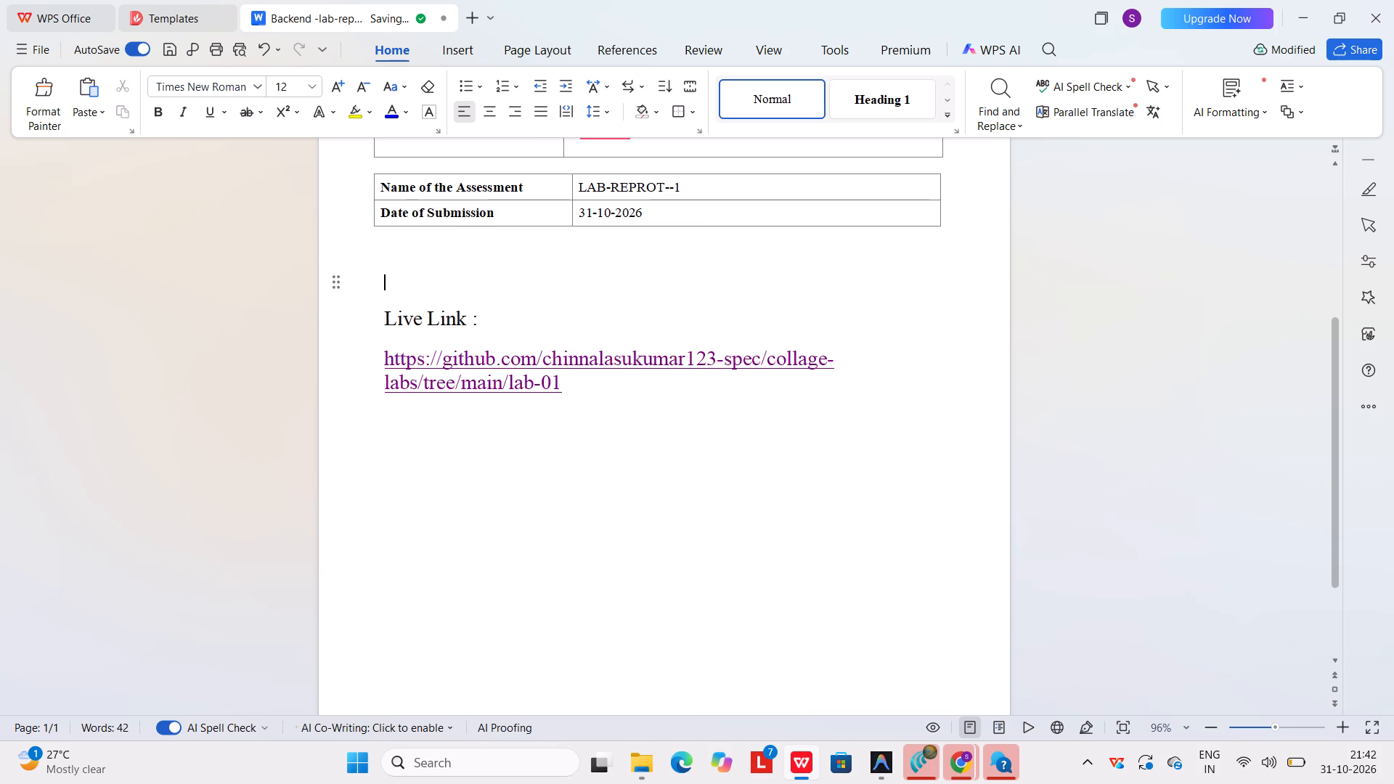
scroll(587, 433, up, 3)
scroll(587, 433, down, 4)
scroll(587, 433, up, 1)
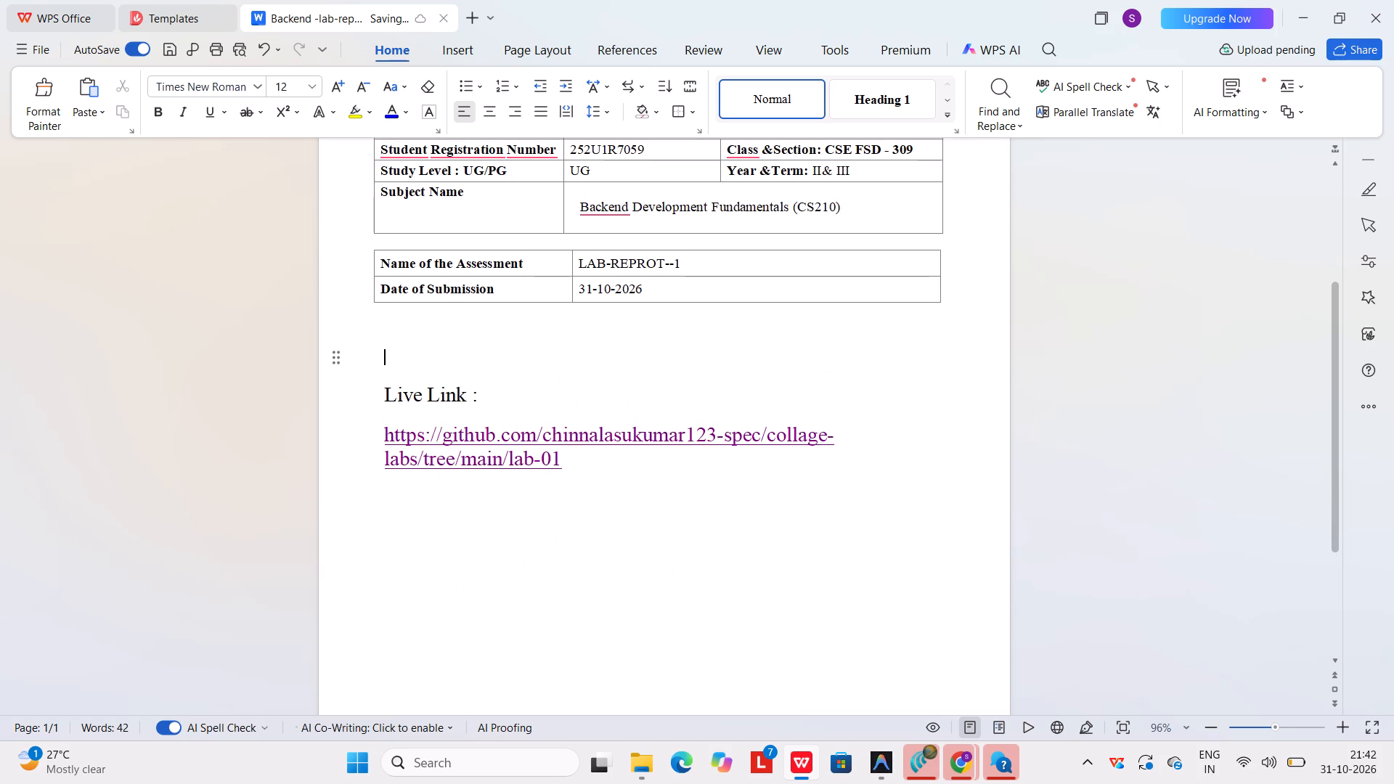
Follow the hyperlink below the "Live Link :" label, check the page in Edge, close that window, and return to the report.
ctrl+click(561, 435)
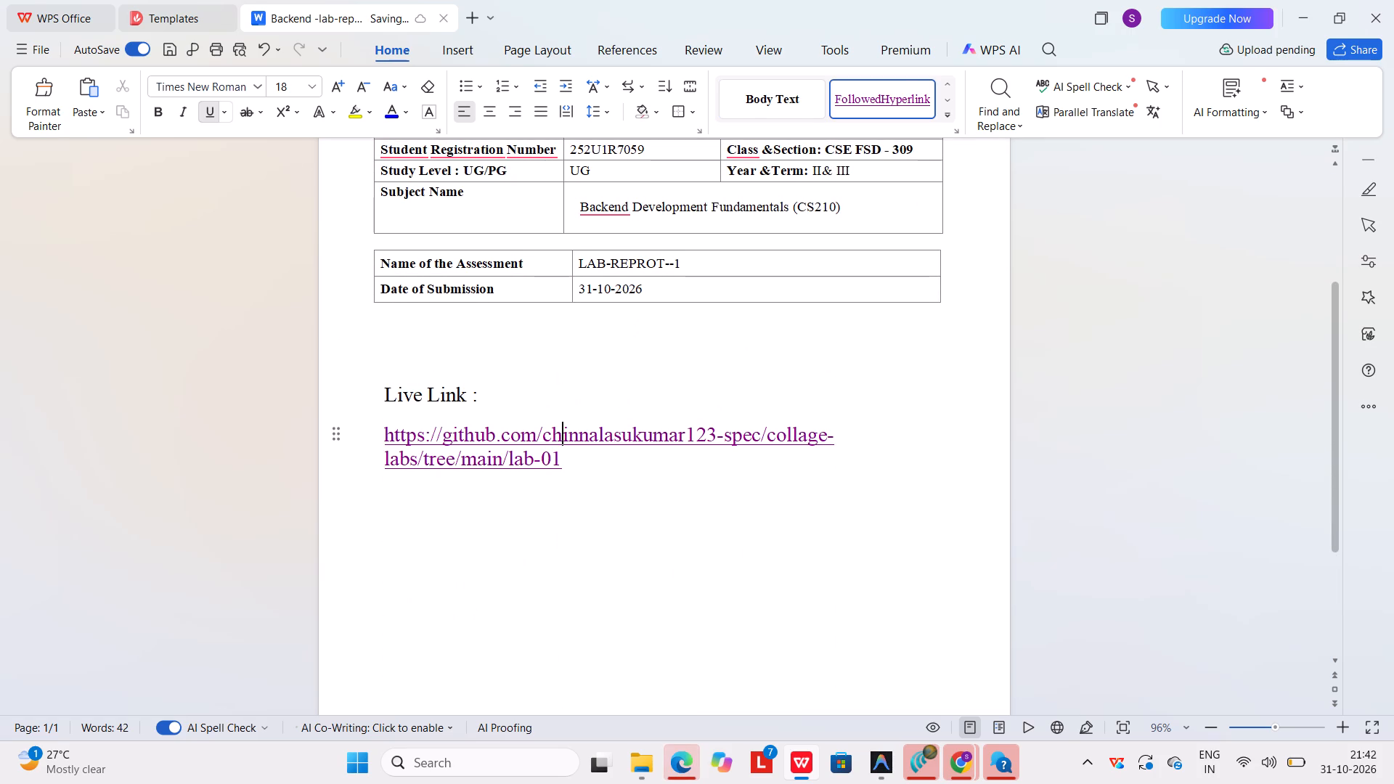
click(684, 759)
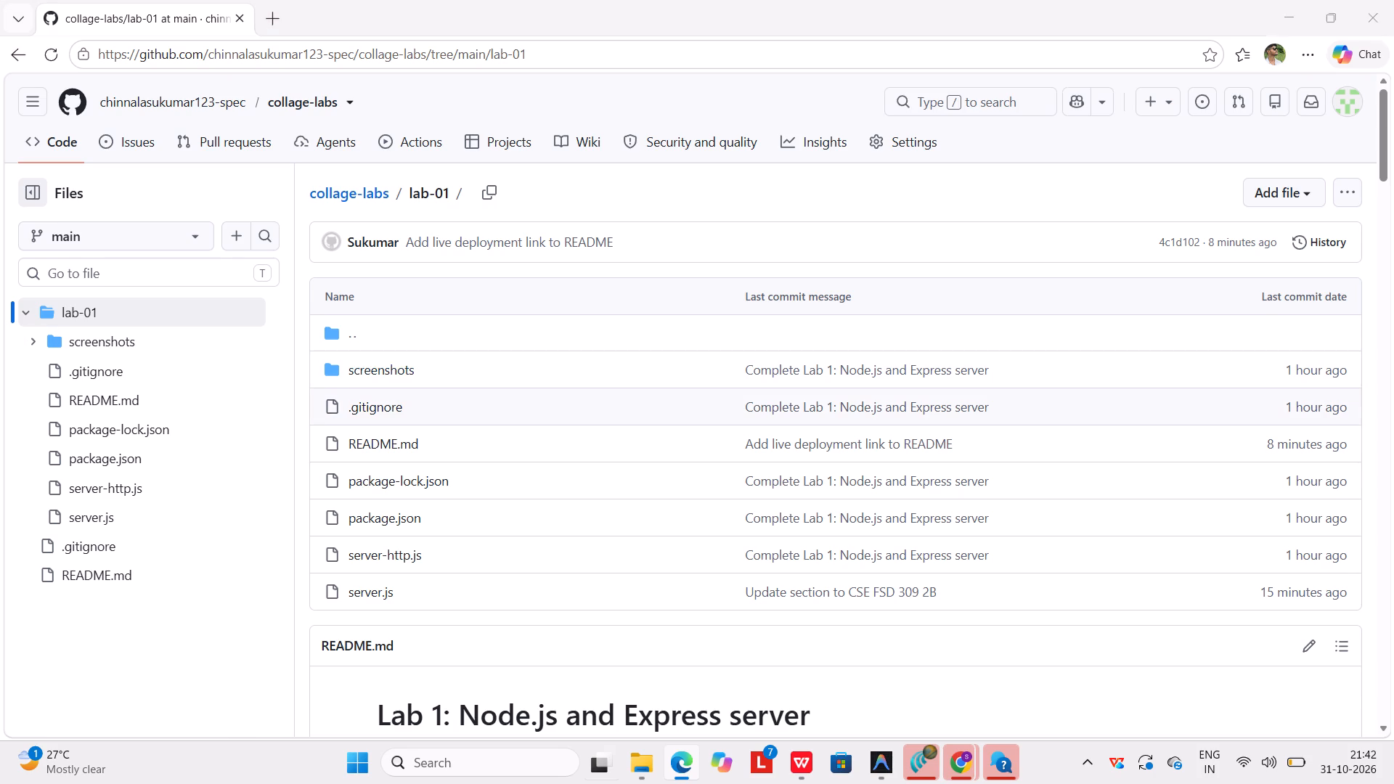
click(666, 178)
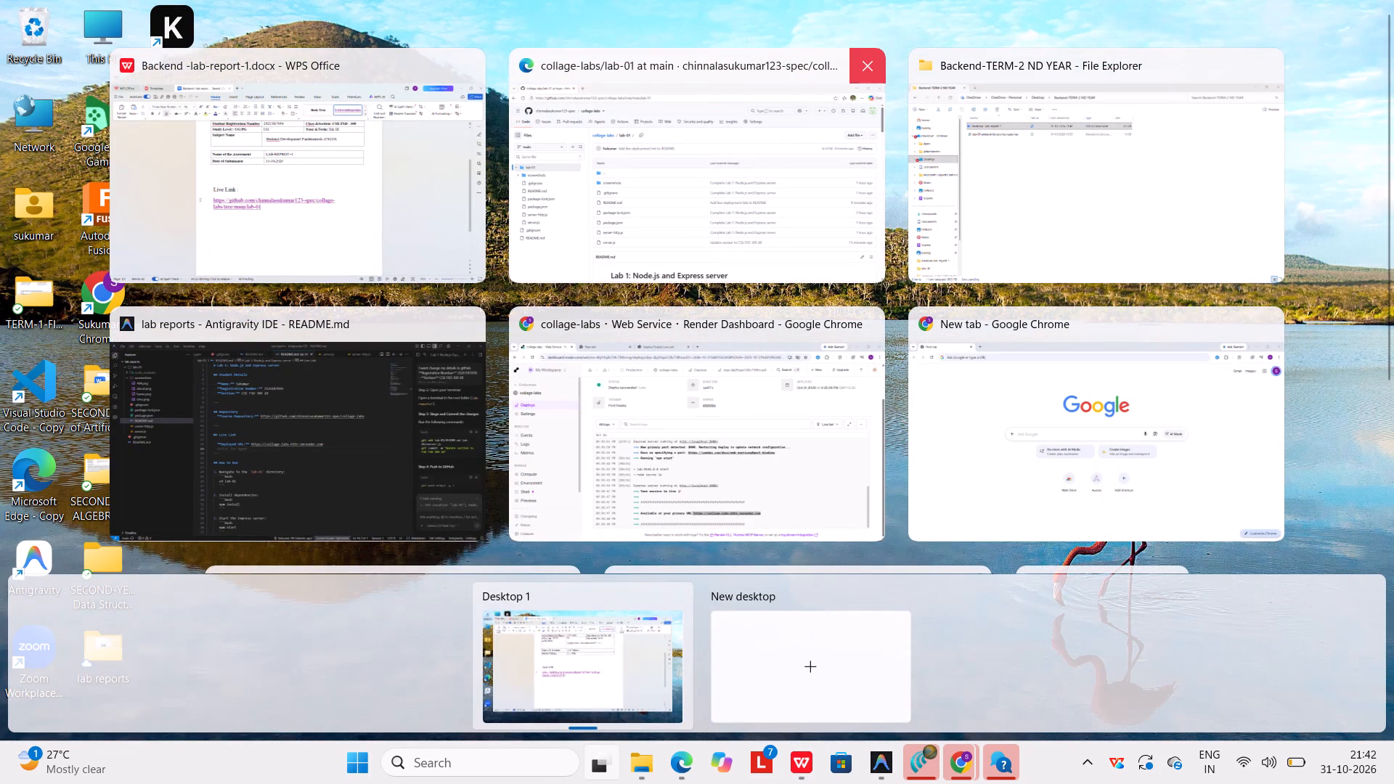
click(852, 68)
click(599, 208)
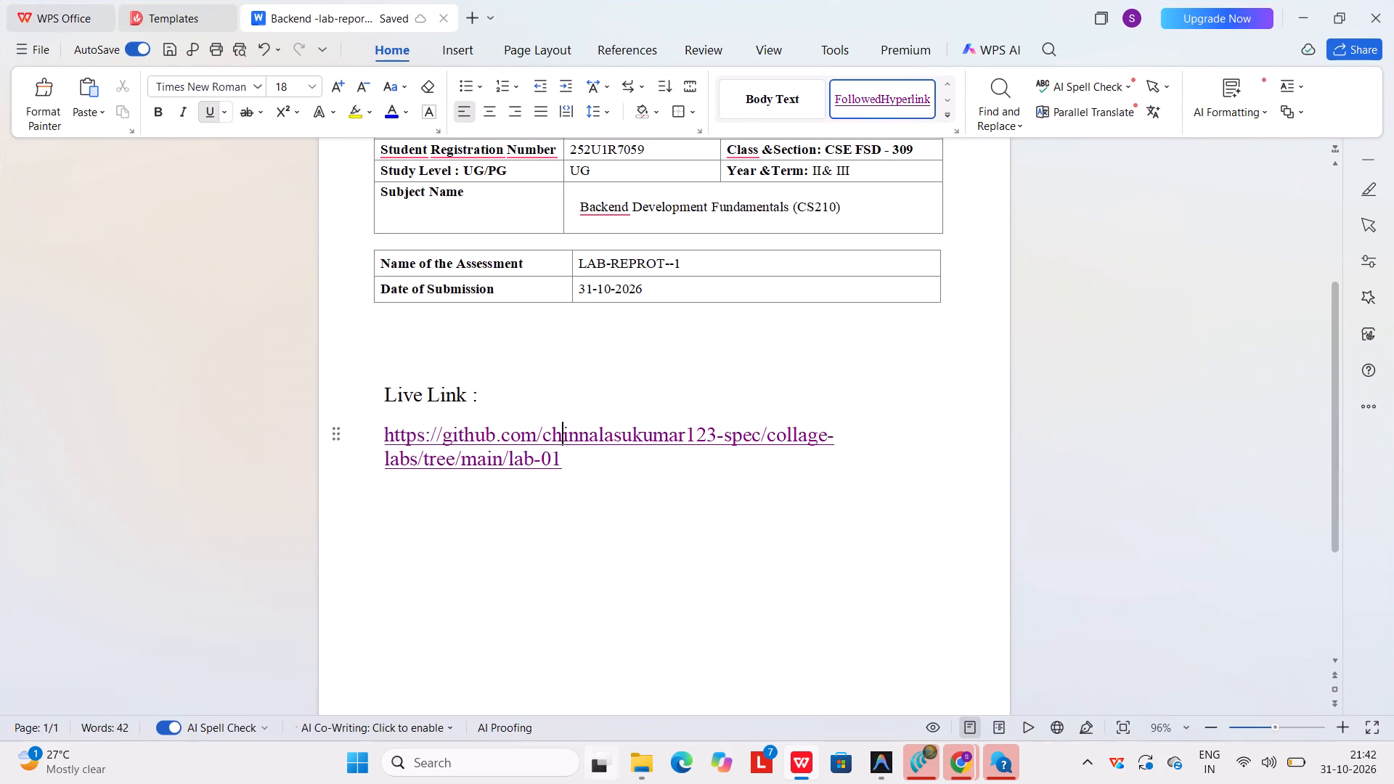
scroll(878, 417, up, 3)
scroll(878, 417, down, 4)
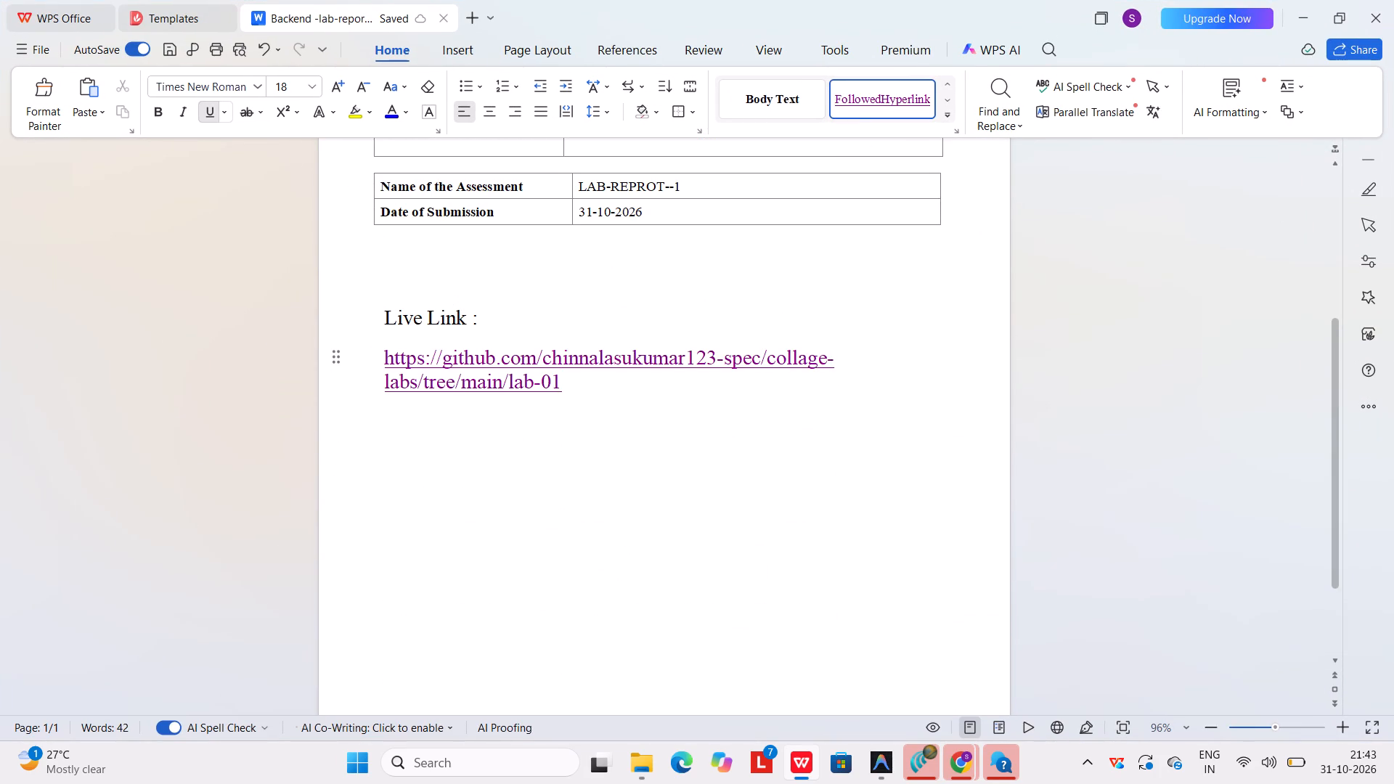
Save the Backend lab report 1 document and close its window.
click(172, 55)
click(1392, 10)
click(1392, 10)
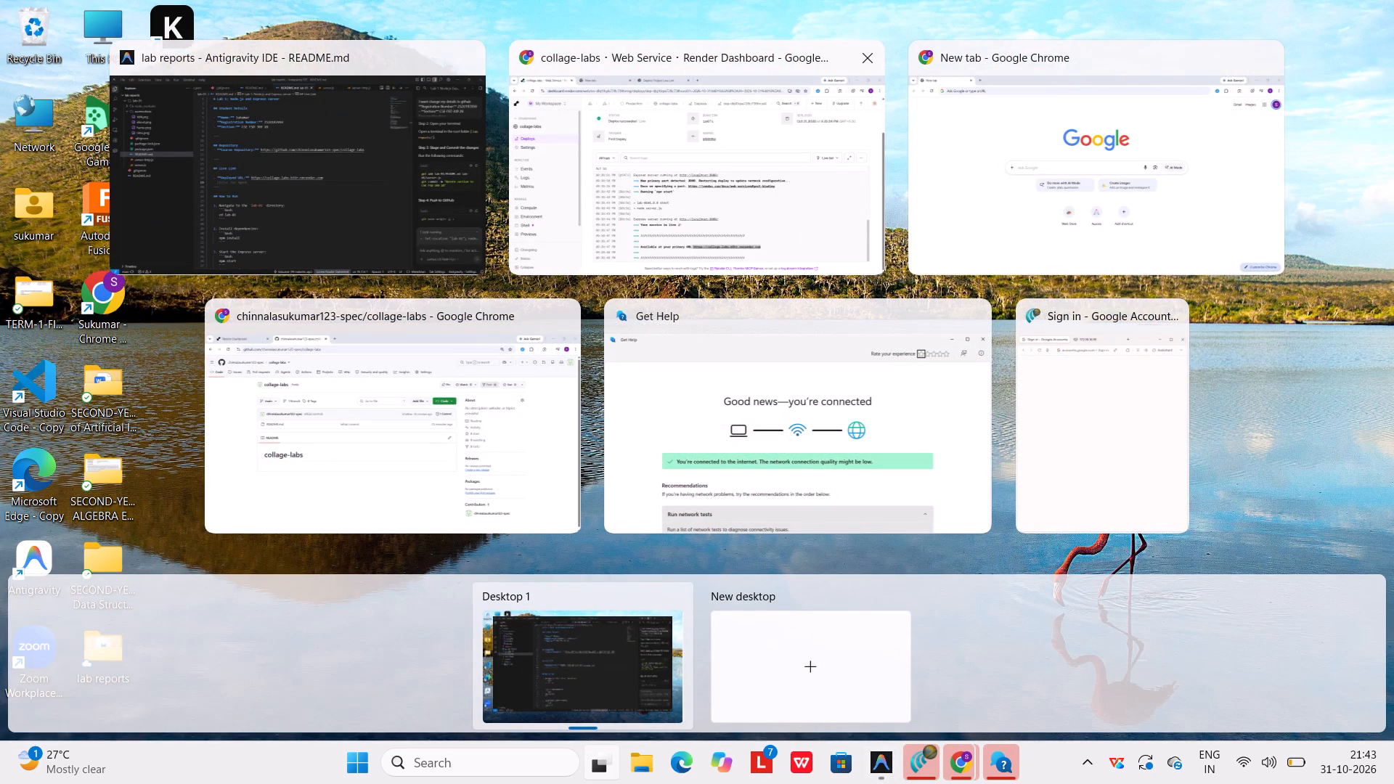
click(879, 59)
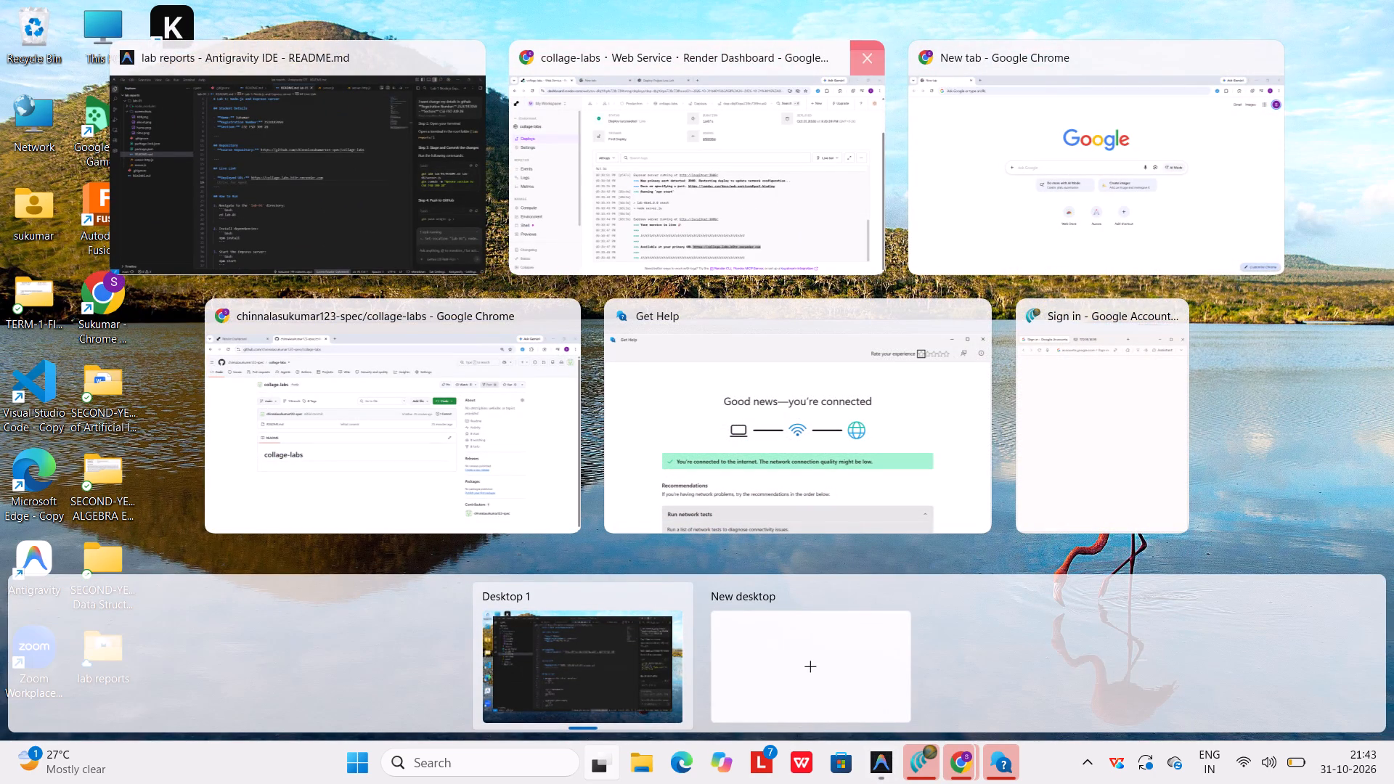
click(1076, 60)
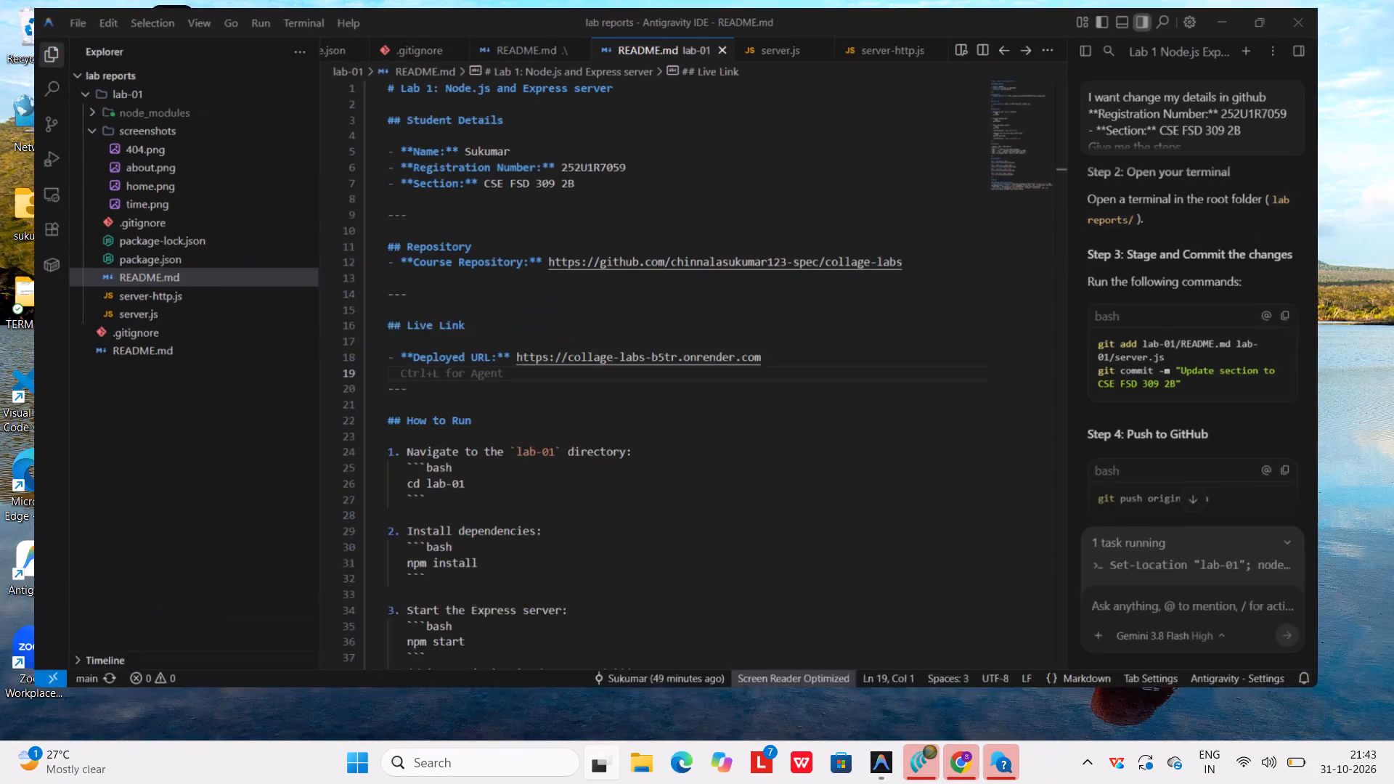
Open the Backend -lab-report-1 document from the desktop's Backend-TERM-2 ND YEAR folder in File Explorer and look over the report.
click(643, 757)
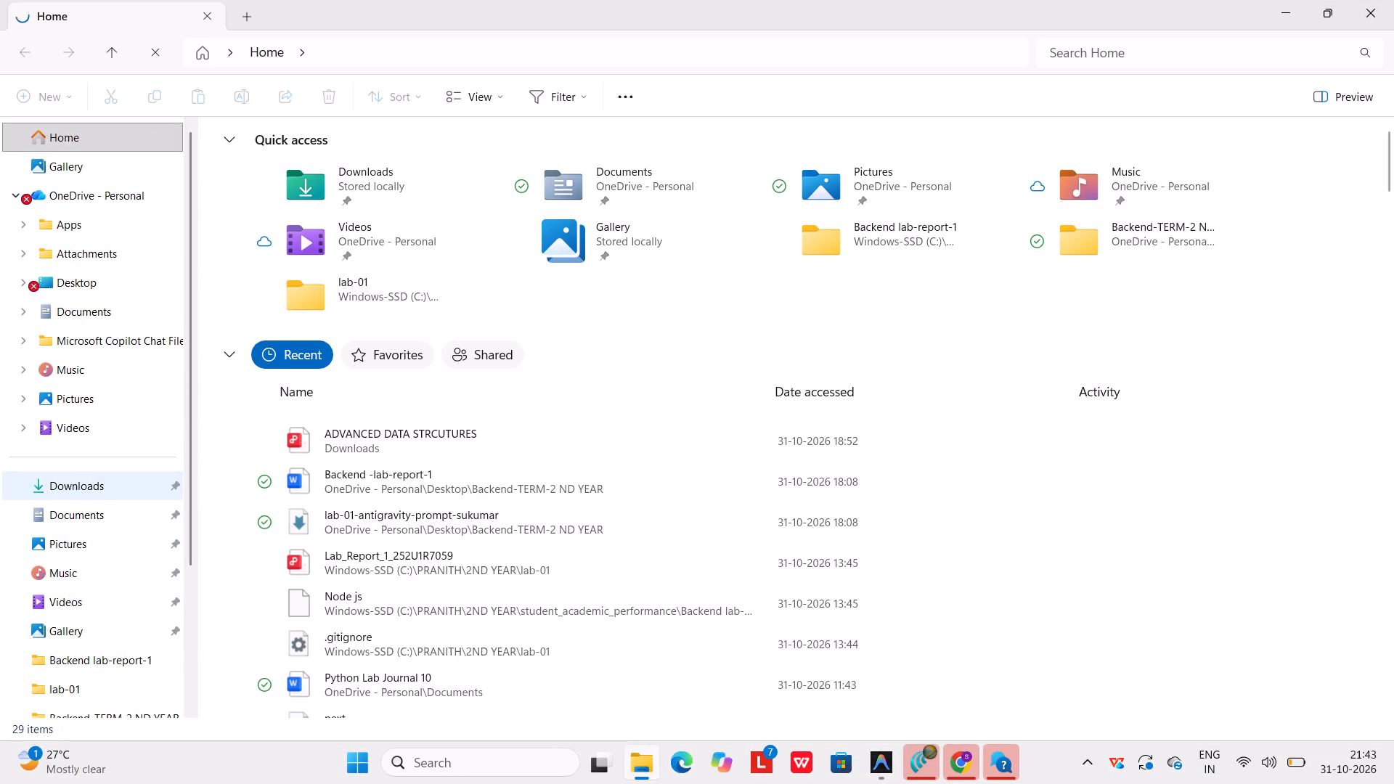
double_click(83, 279)
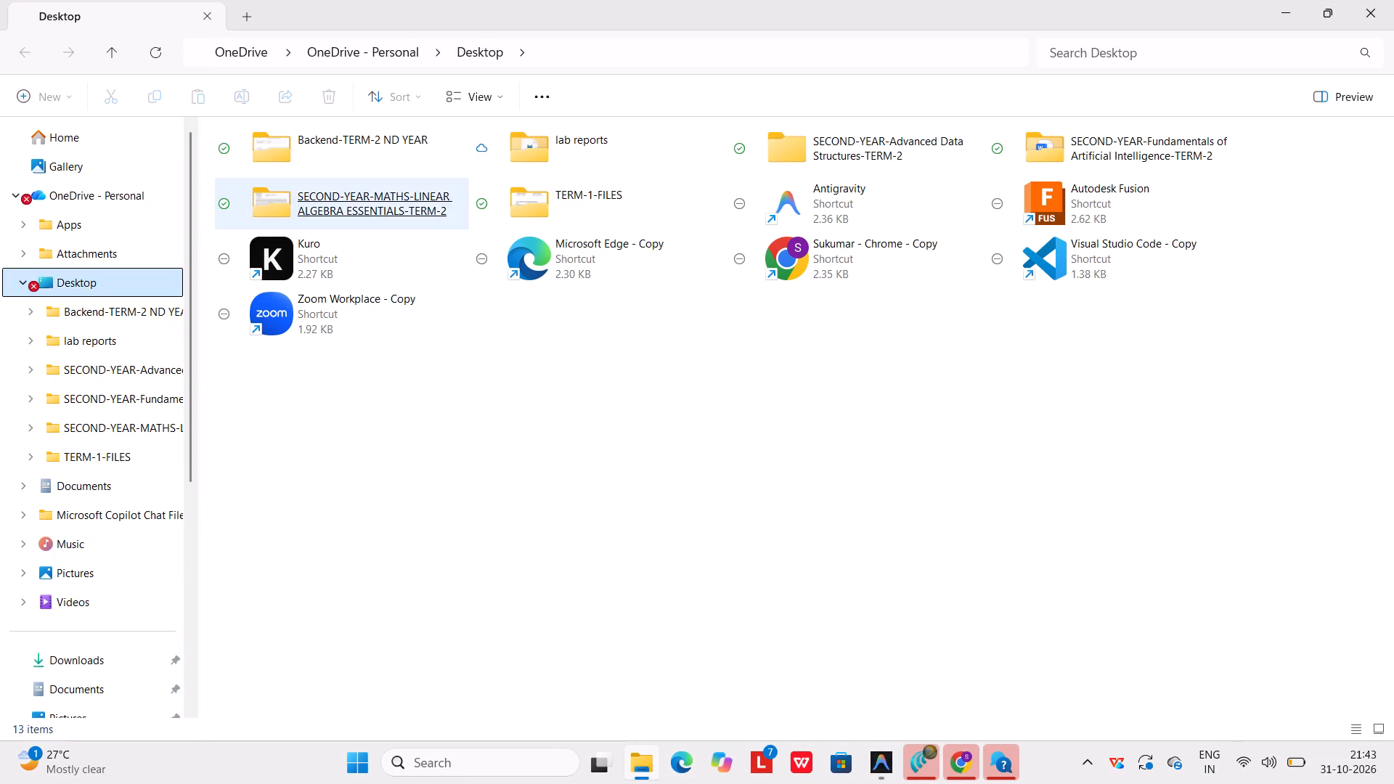
double_click(374, 148)
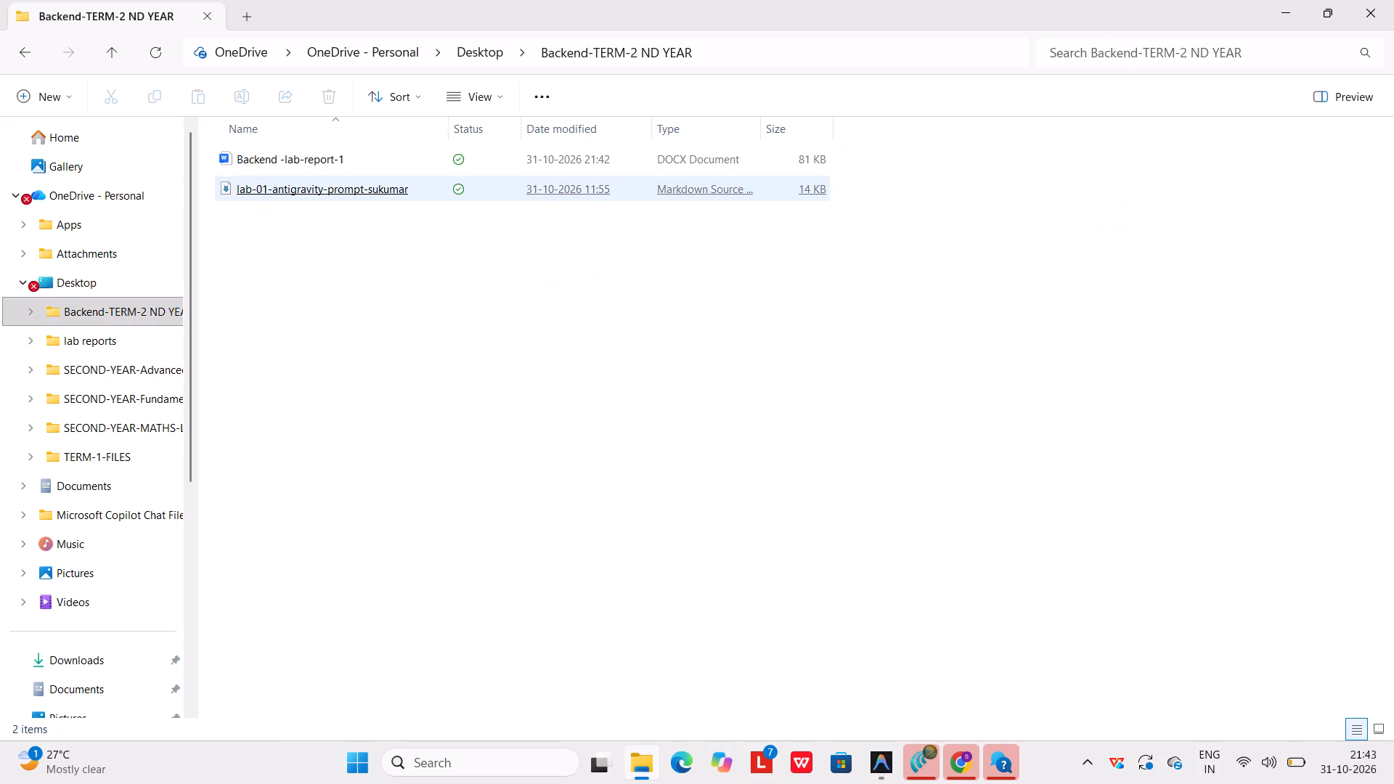
double_click(524, 158)
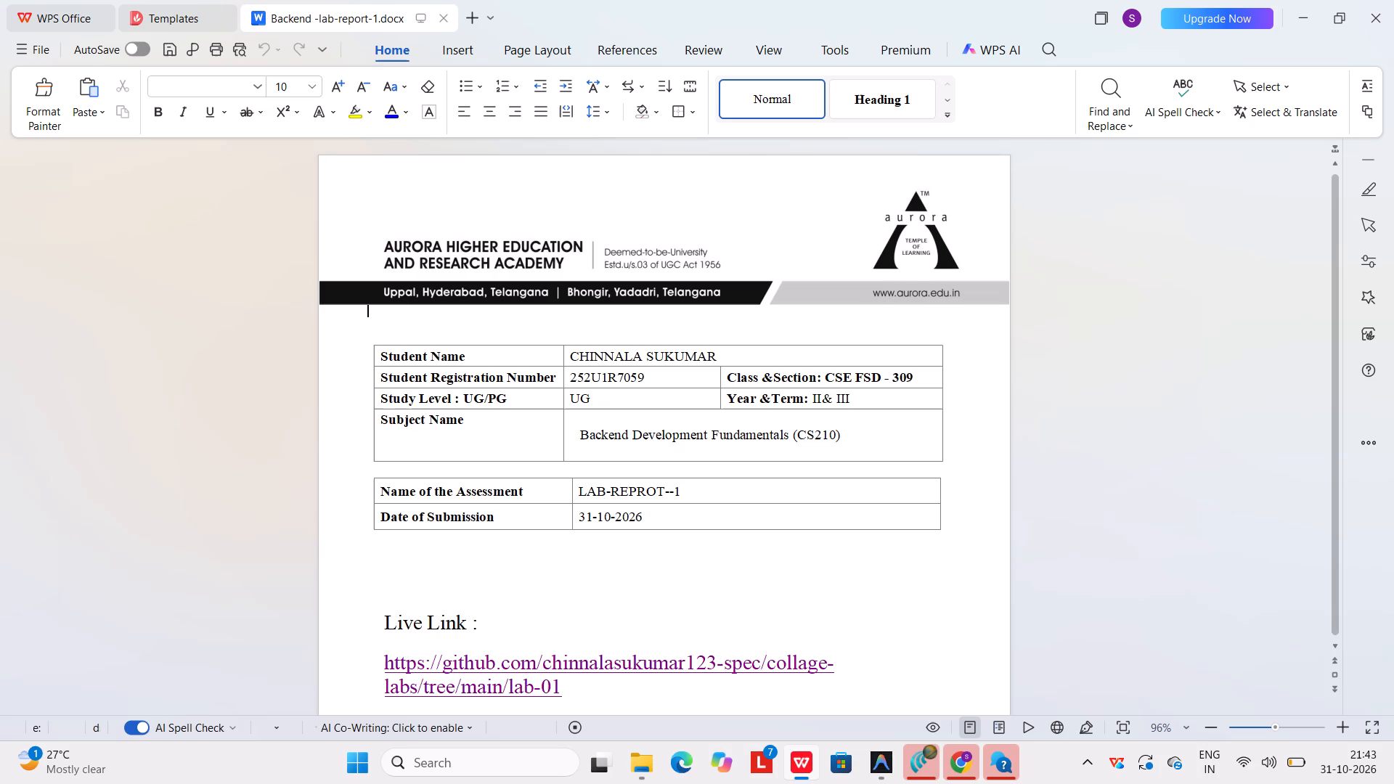
scroll(727, 537, down, 3)
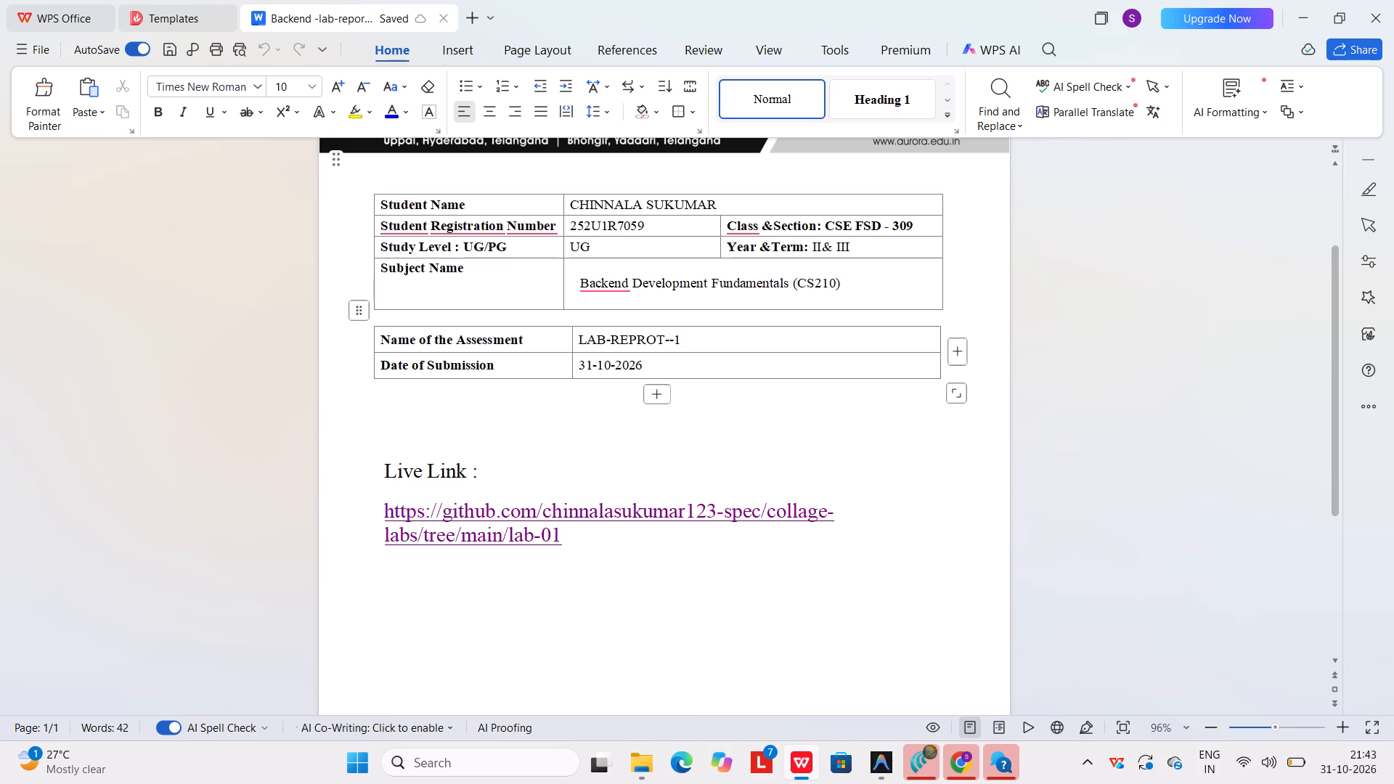
click(1308, 3)
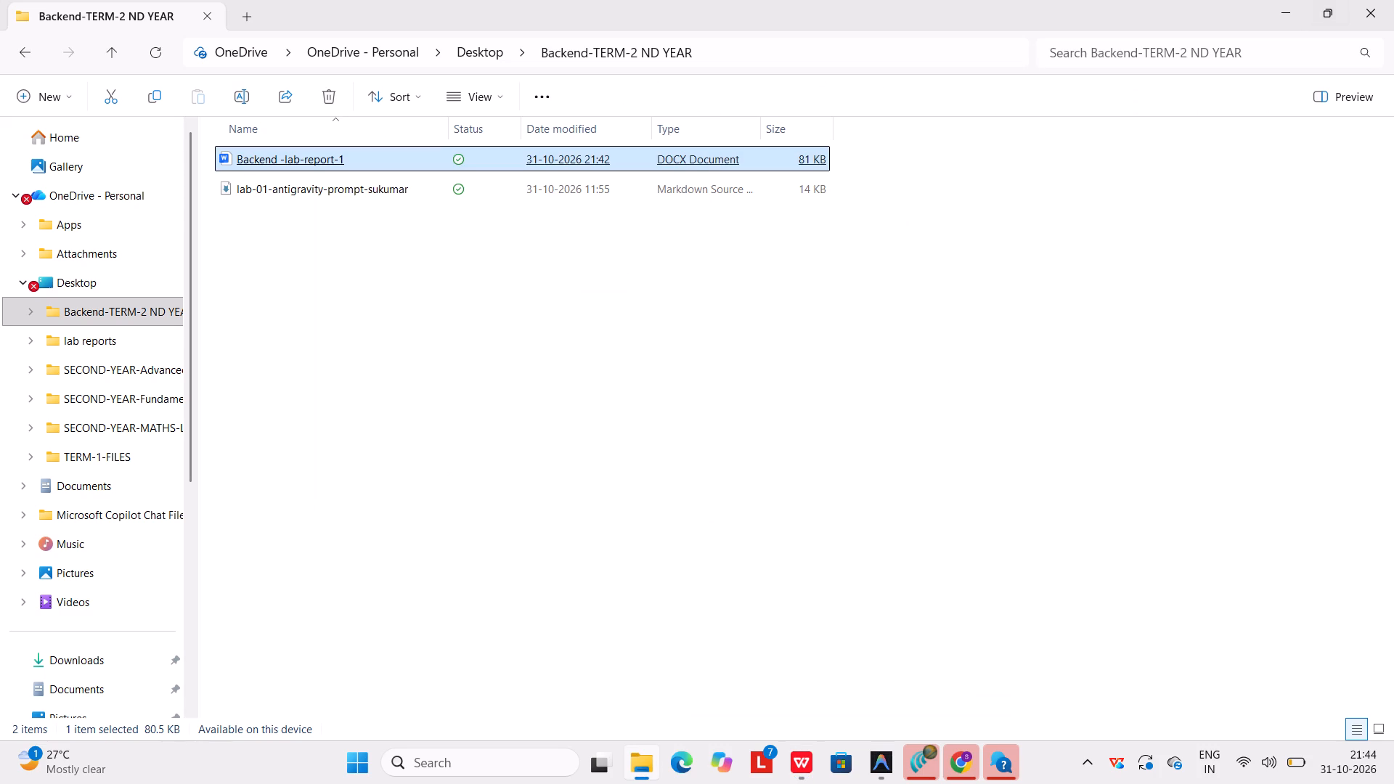
click(568, 158)
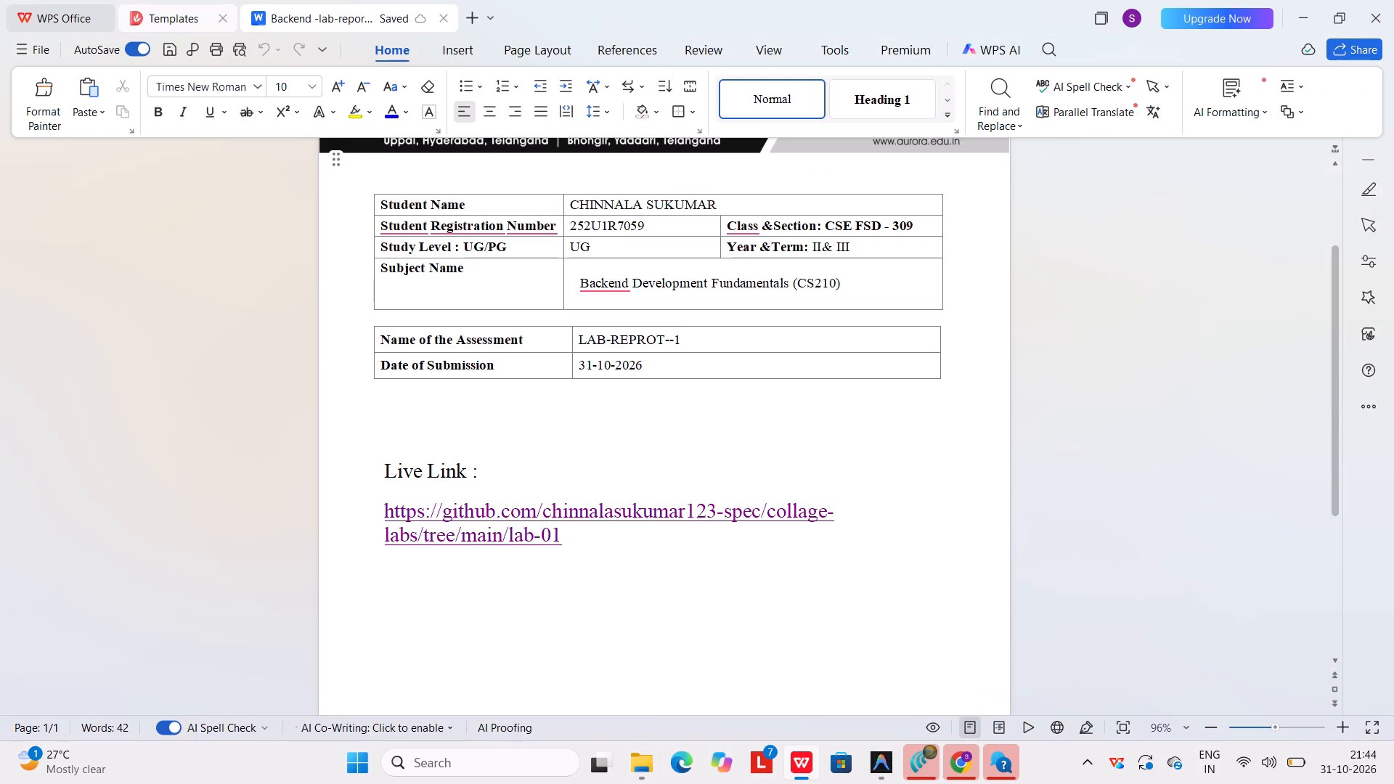
click(32, 49)
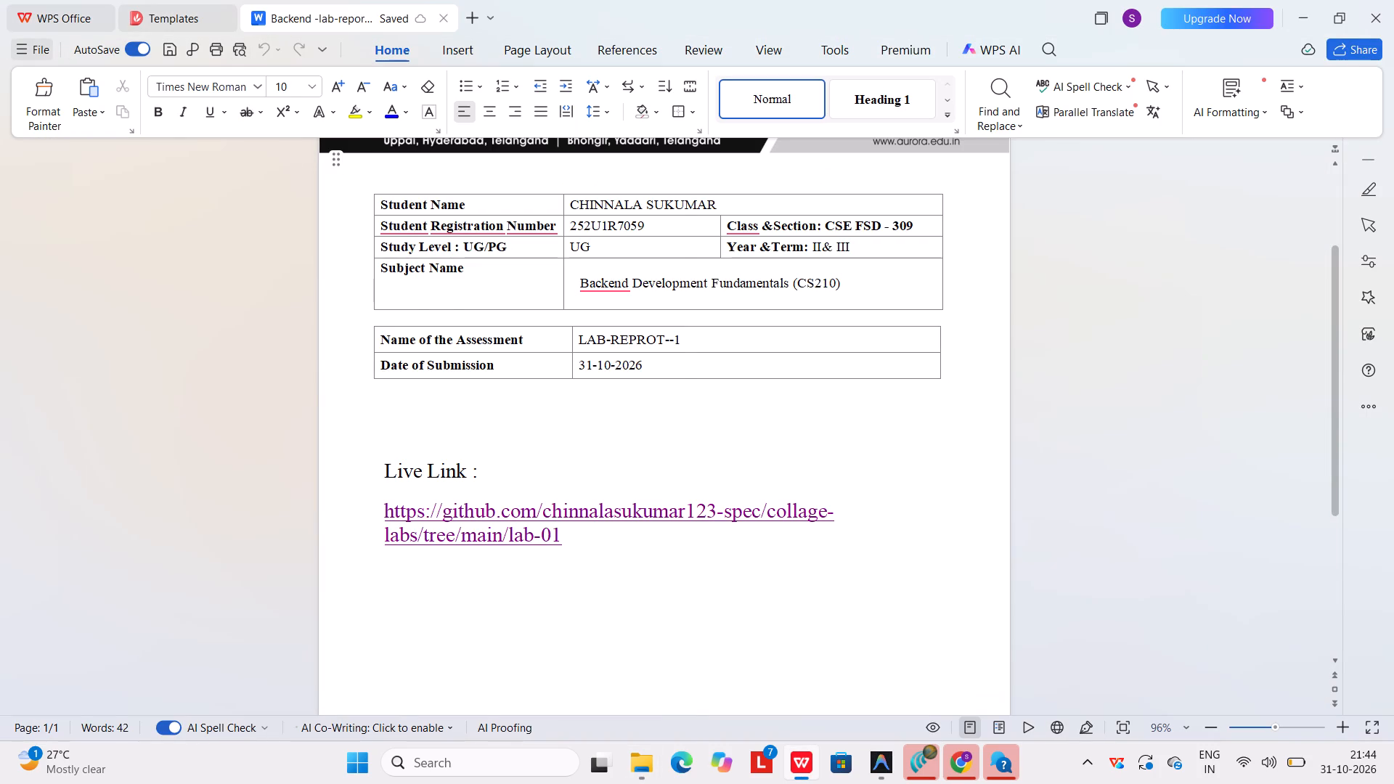
click(903, 460)
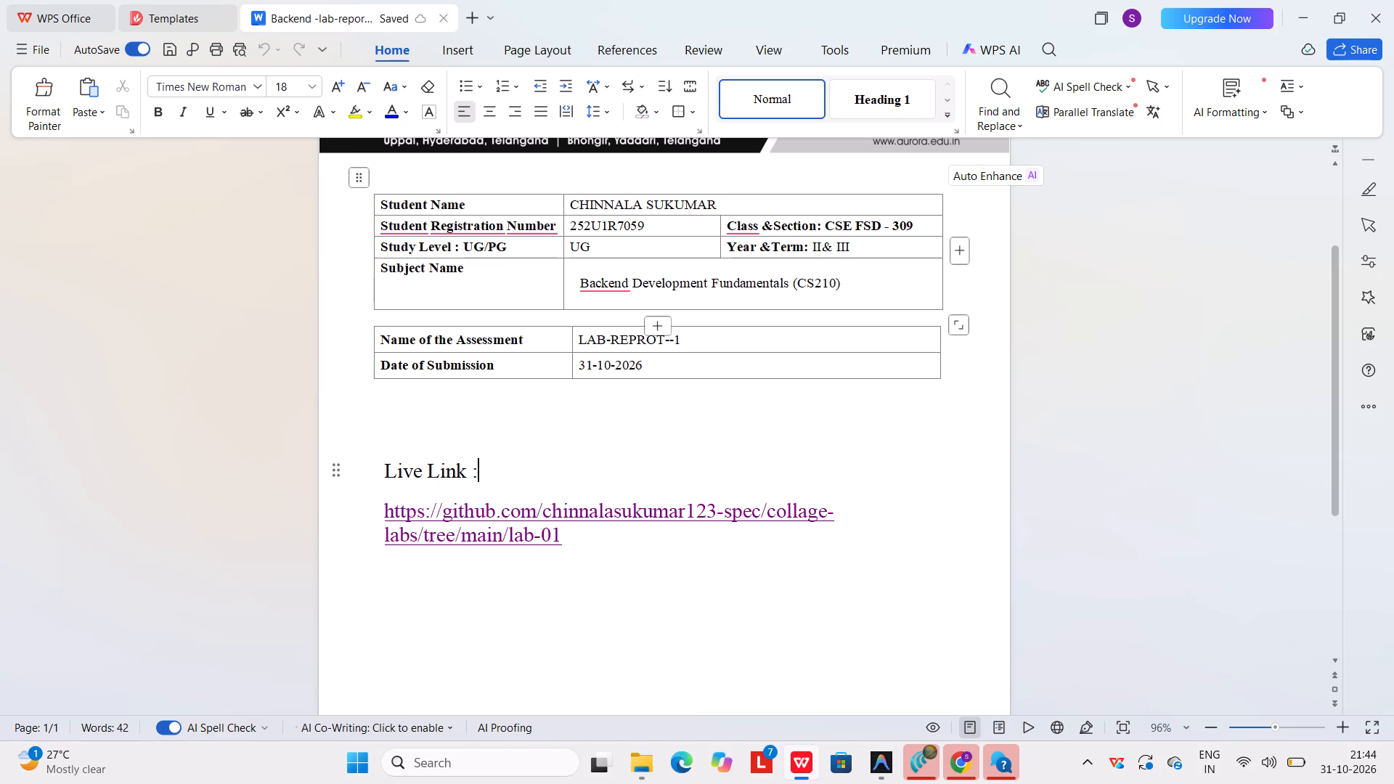
Append a space and "2b" to the Class & Section entry, after "CSE FSD - 309".
click(918, 221)
key(space)
text(2b)
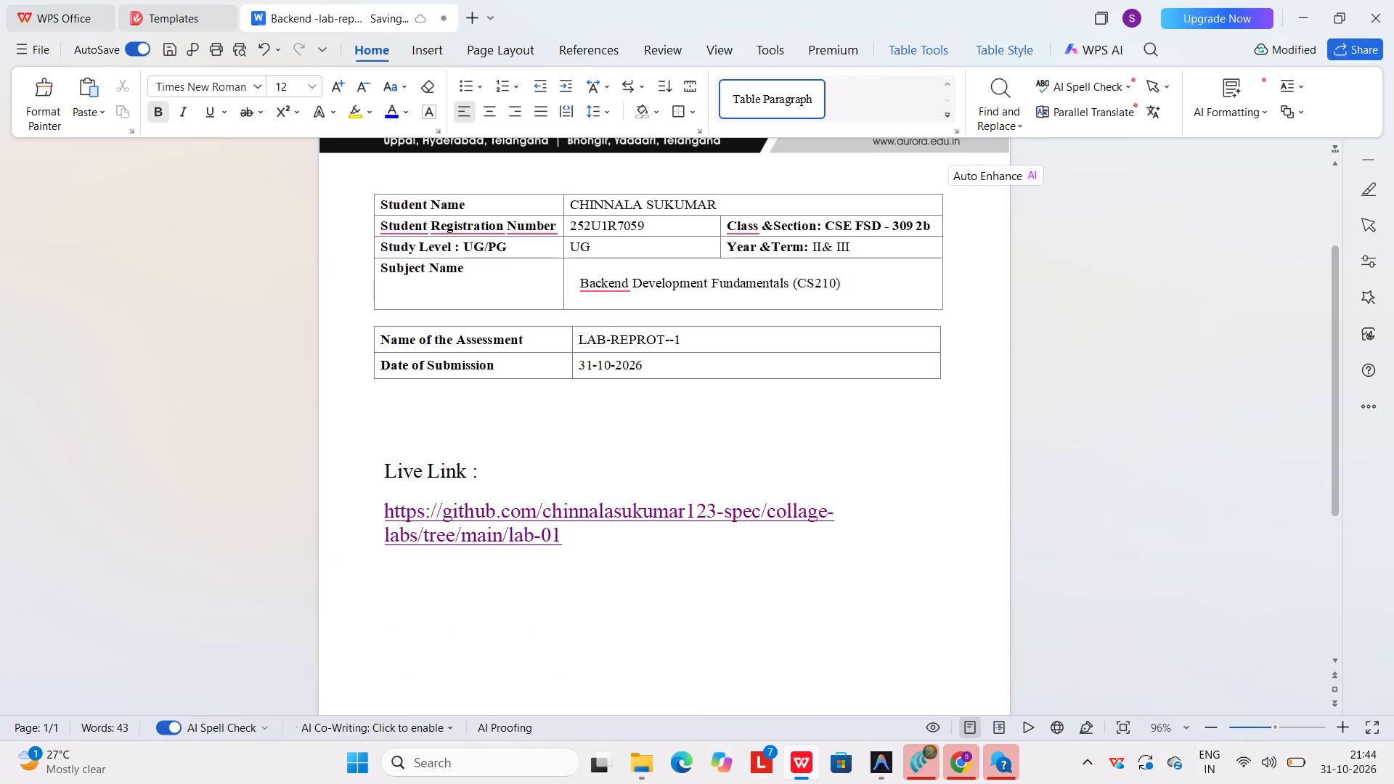
key(BackSpace)
key(b)
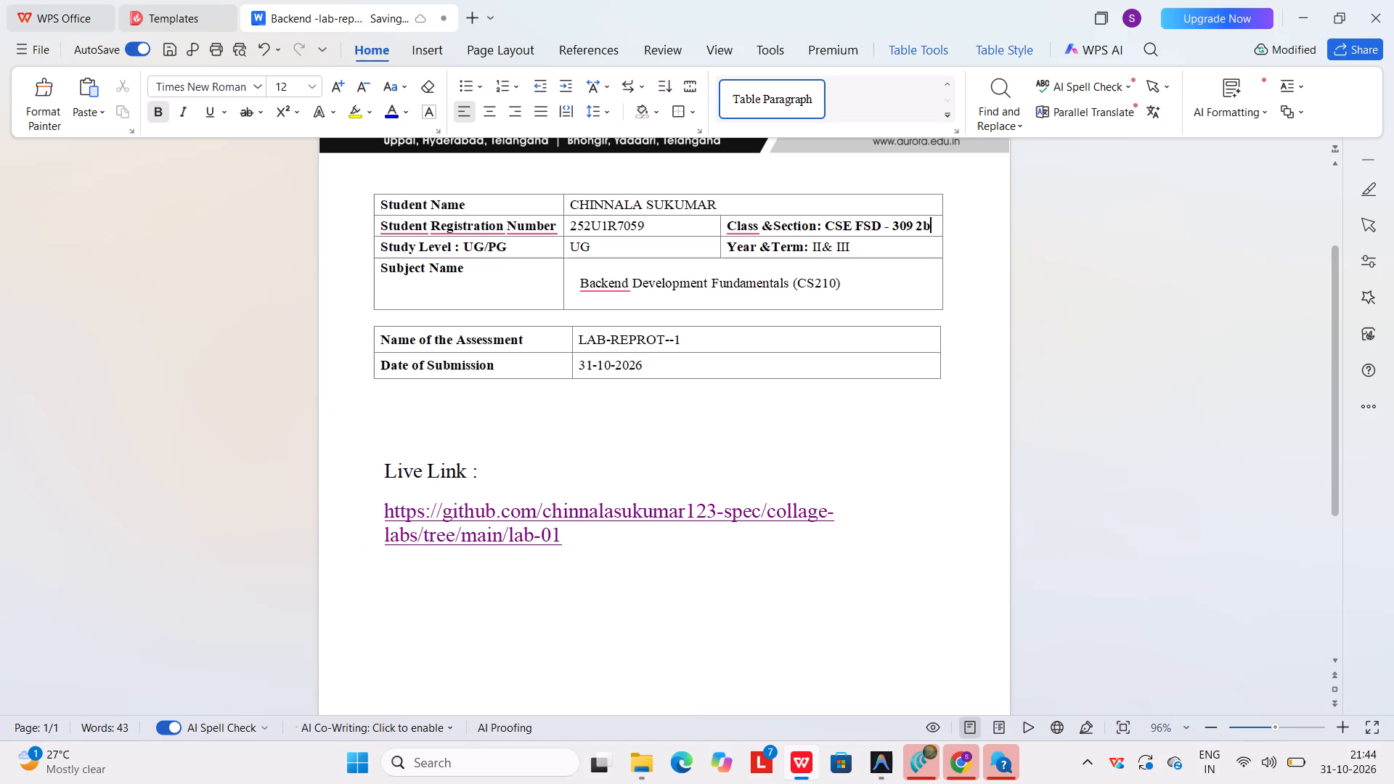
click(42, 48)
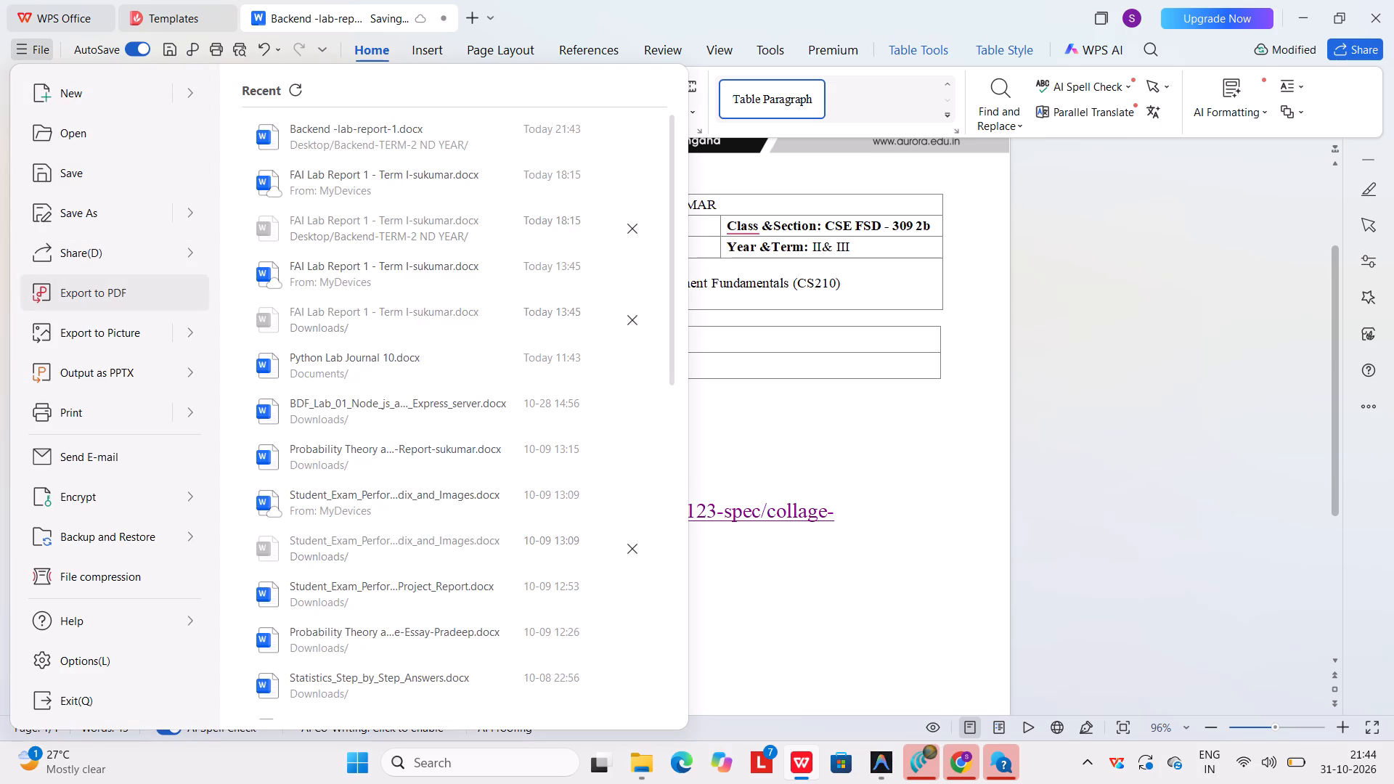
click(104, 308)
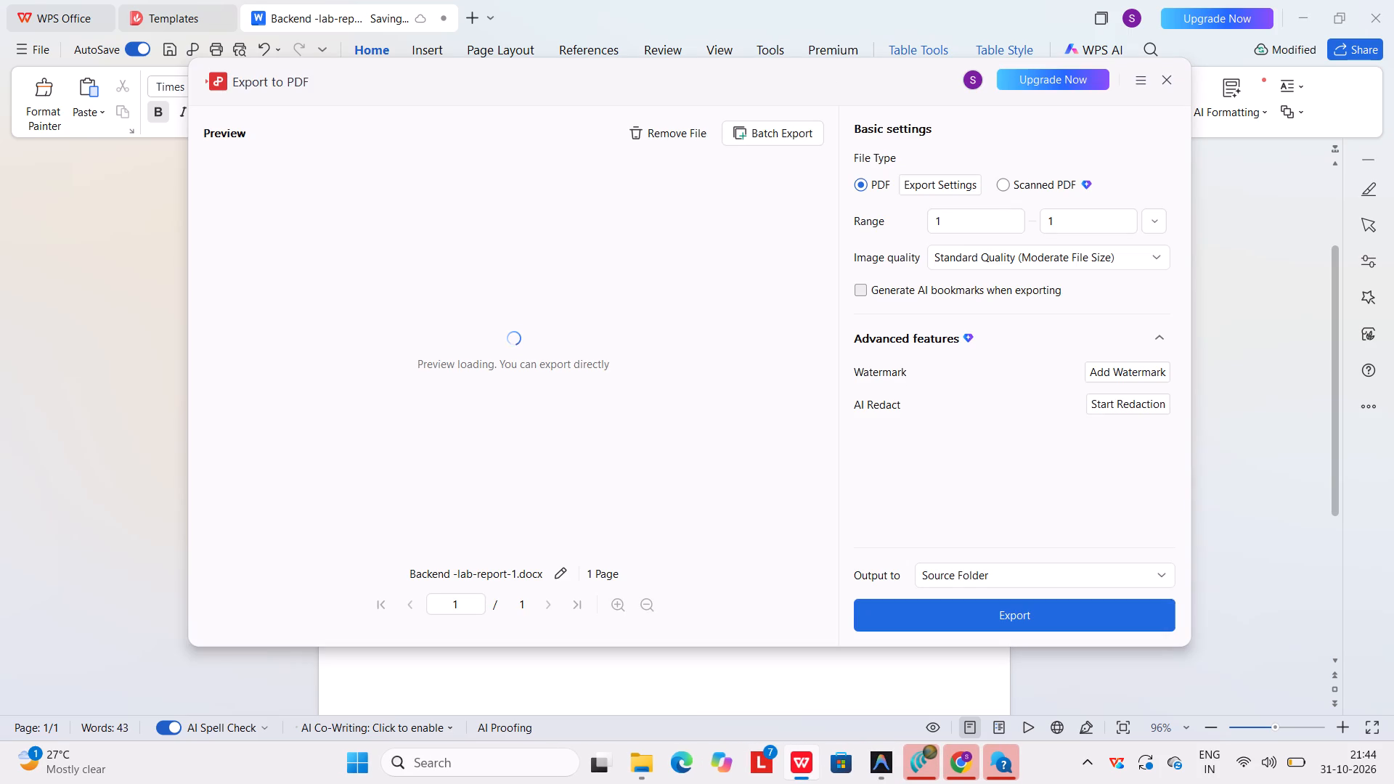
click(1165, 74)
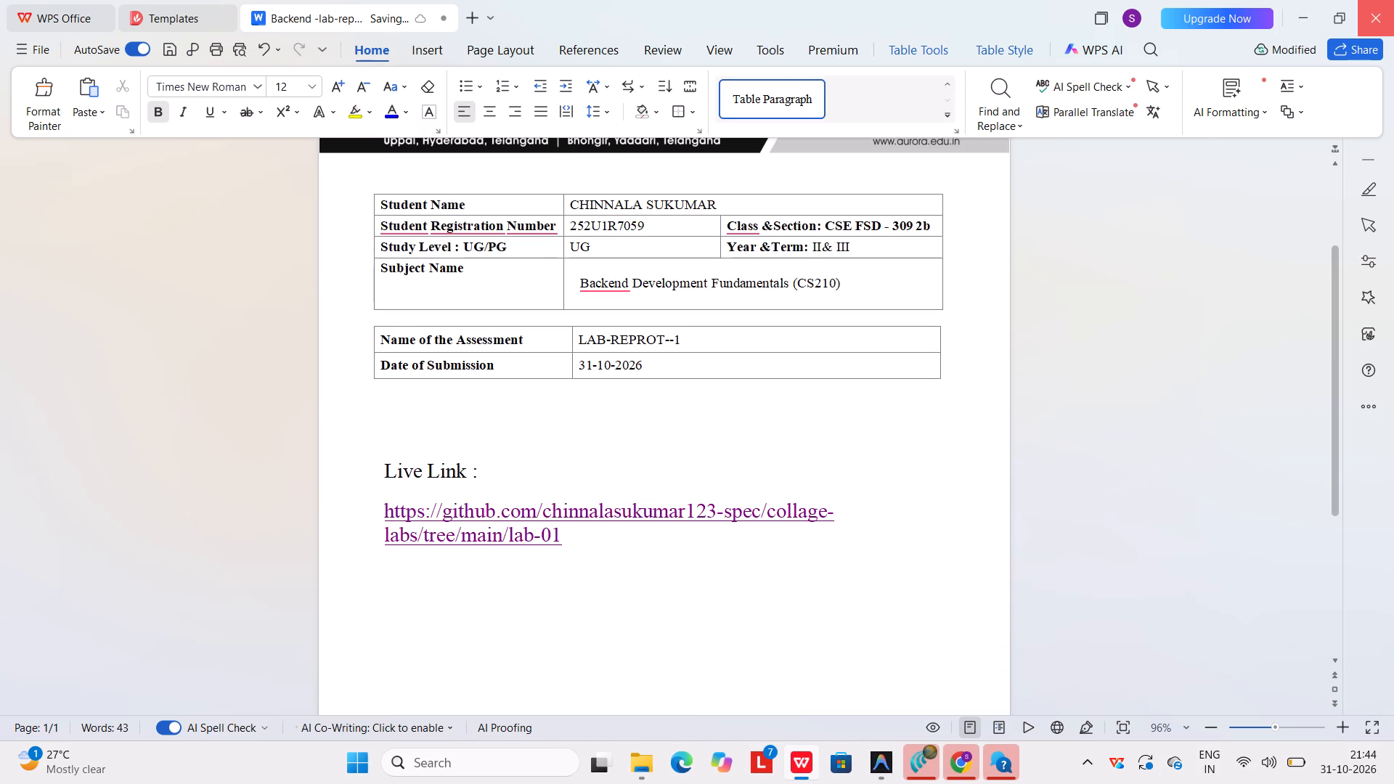
Close the report, reopen it from the Backend-TERM-2 ND YEAR folder, and close the Templates page.
click(1377, 0)
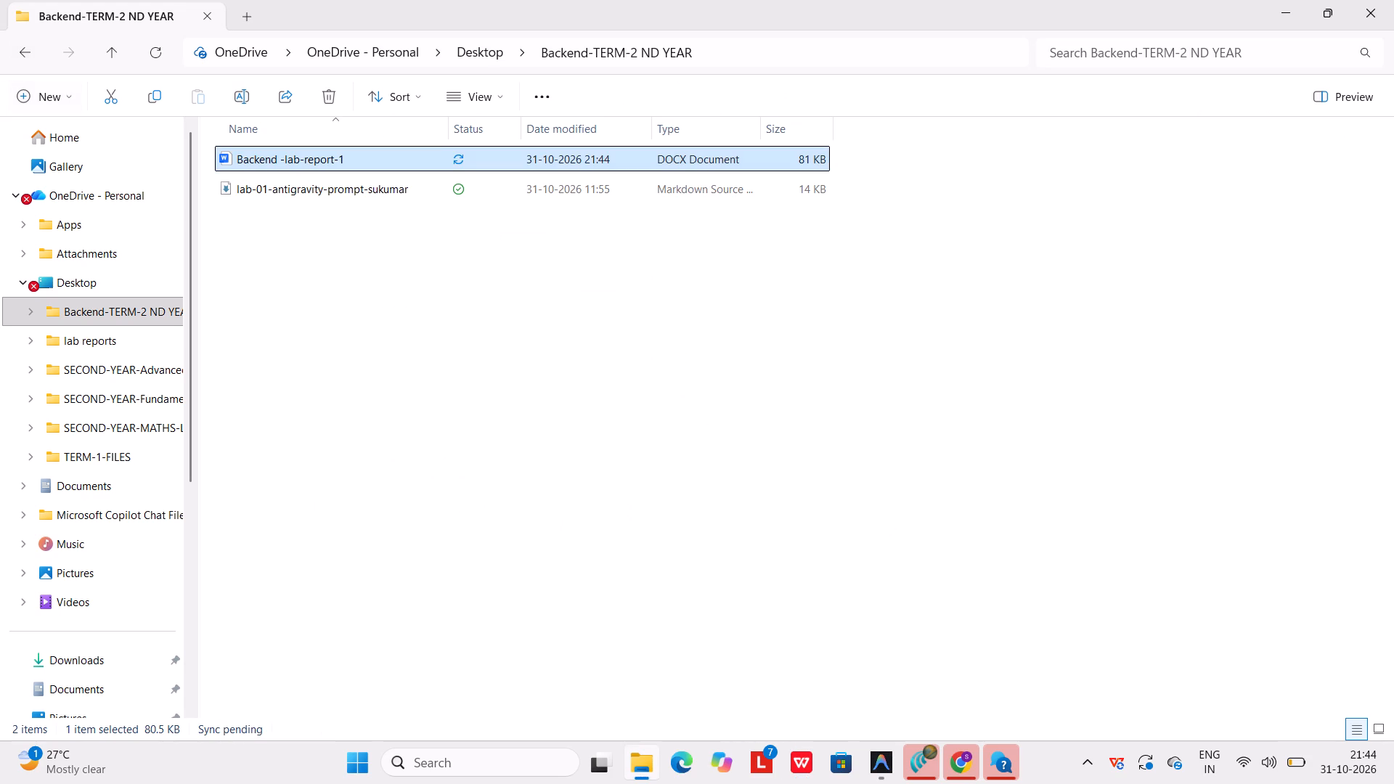
click(121, 311)
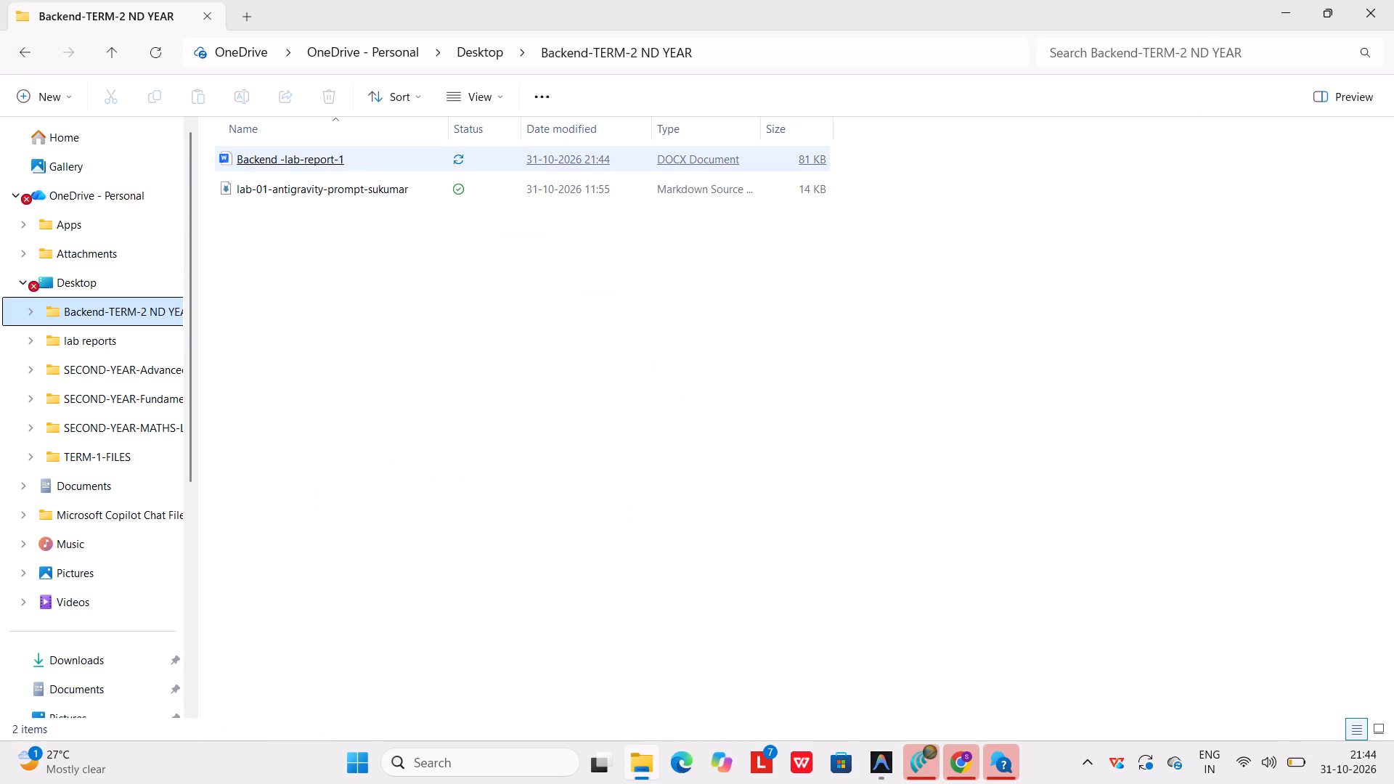
double_click(315, 166)
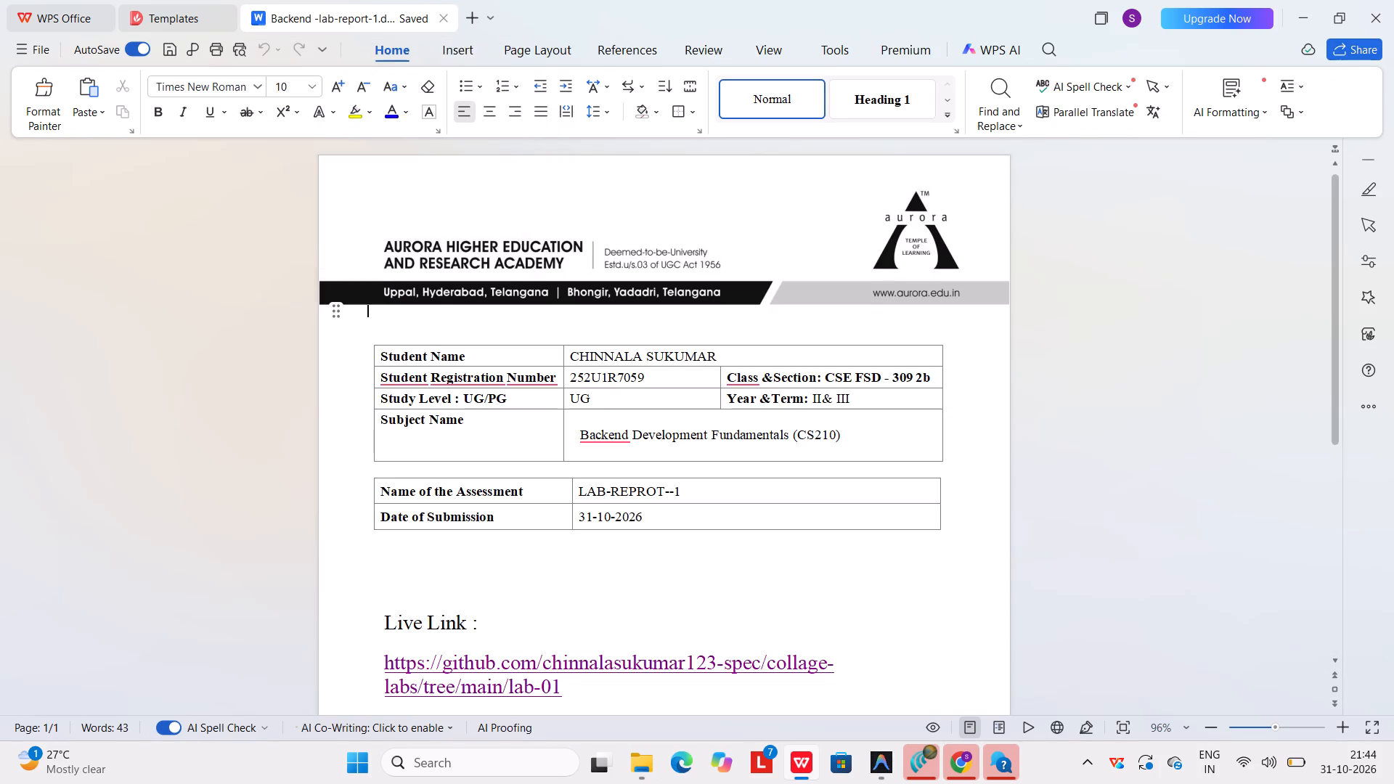
click(129, 375)
click(96, 346)
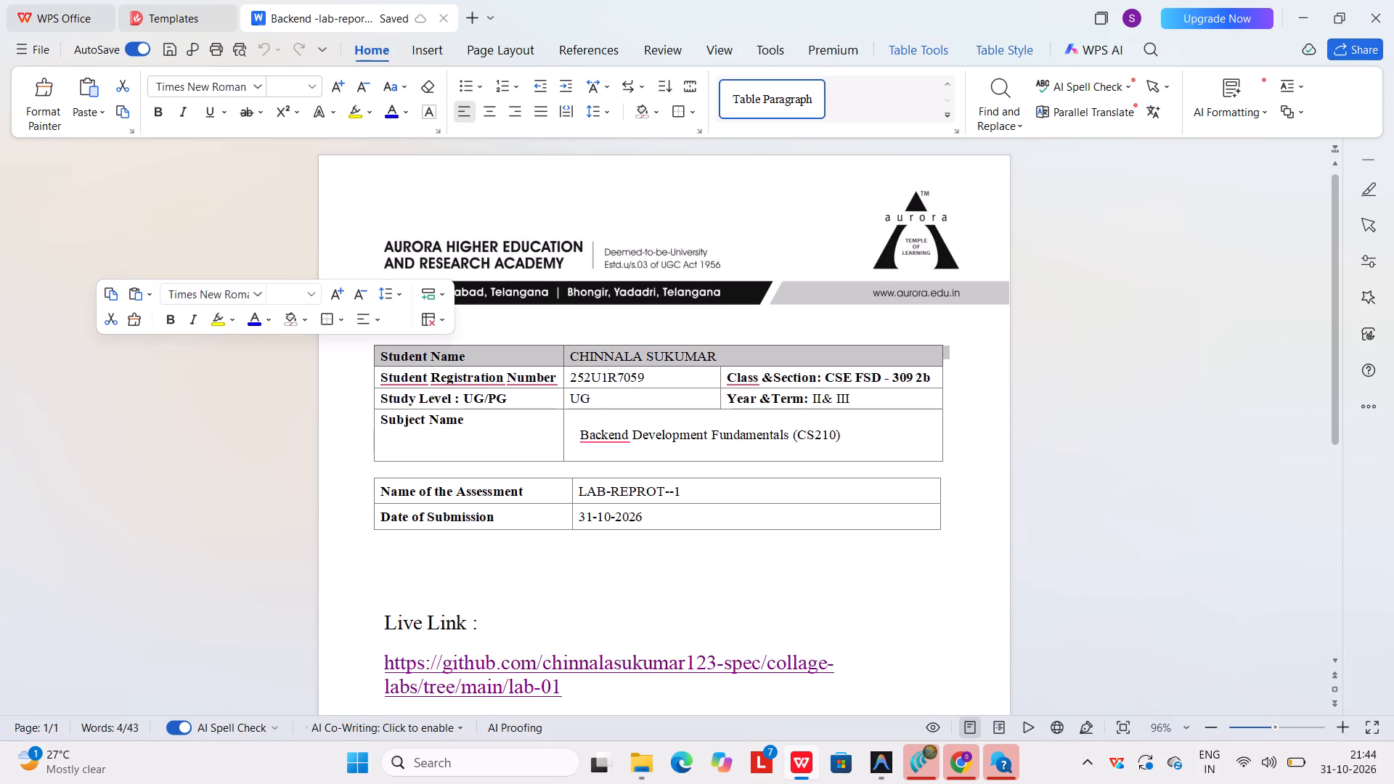
click(224, 15)
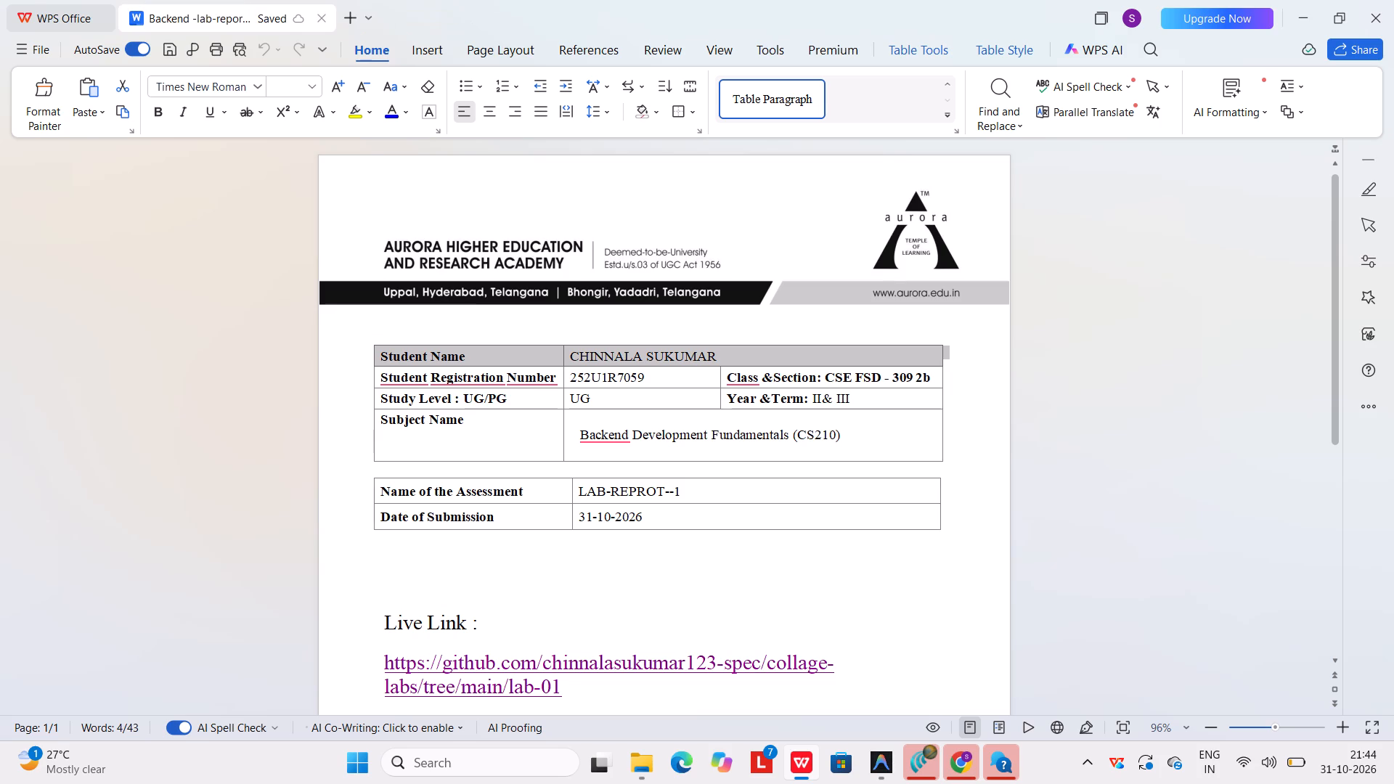
scroll(47, 49, right, 12)
Export the one-page lab report as a standard-quality PDF to its source folder, and close the report window.
click(34, 52)
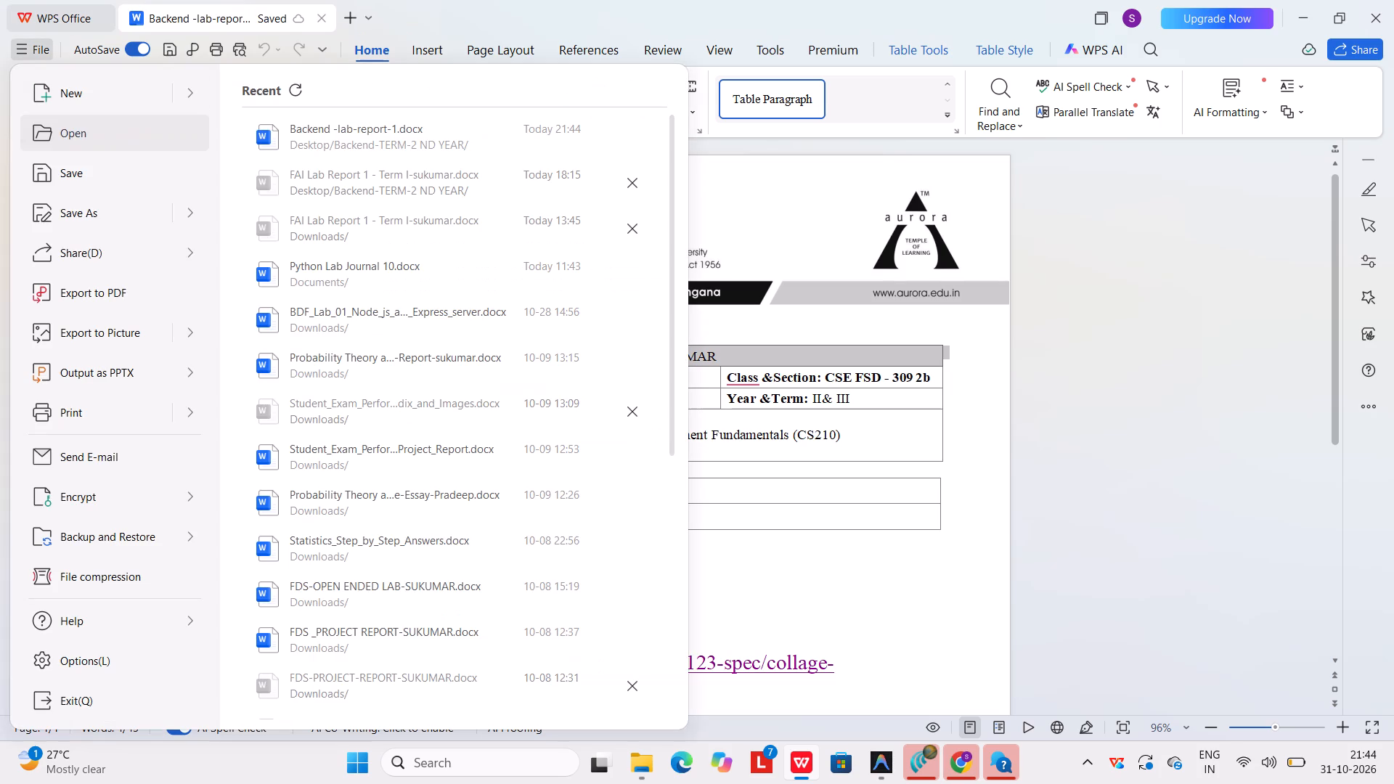
click(82, 280)
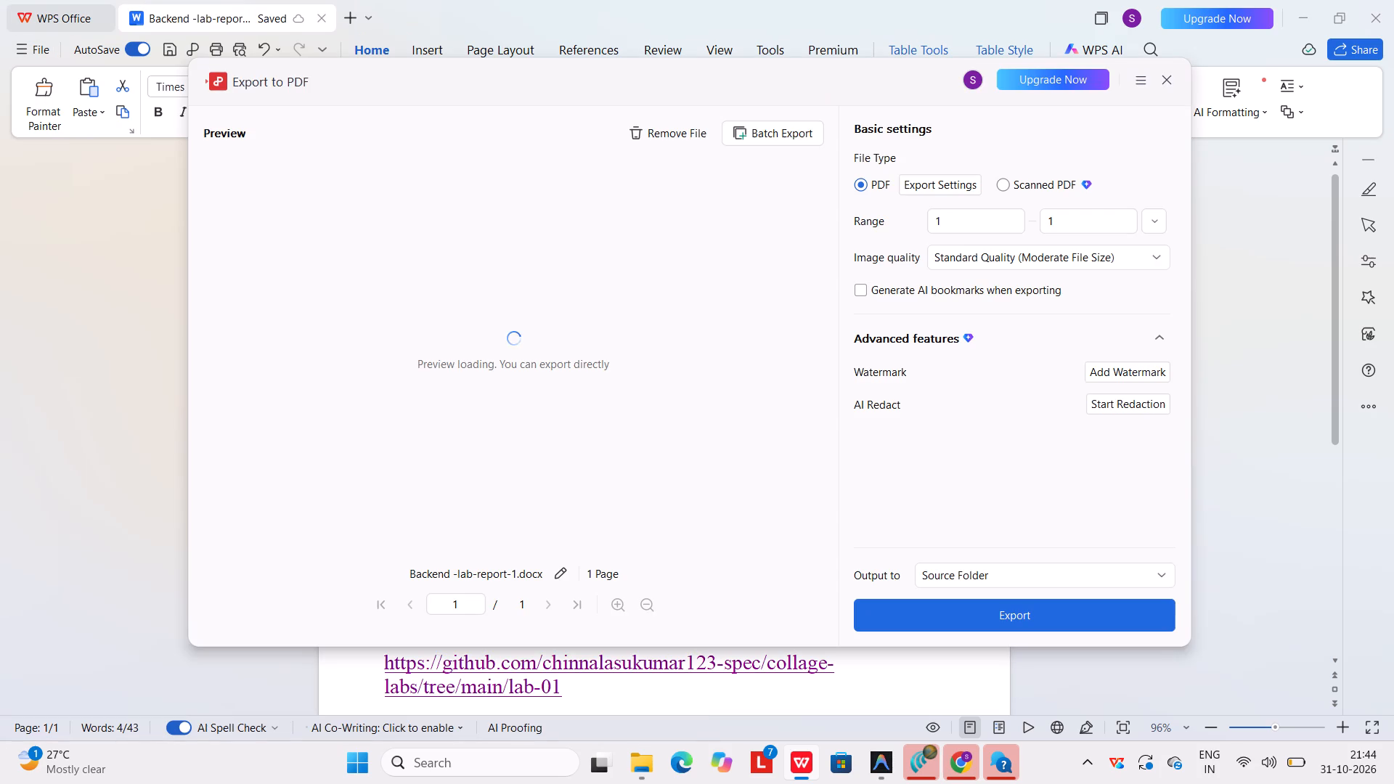
click(965, 617)
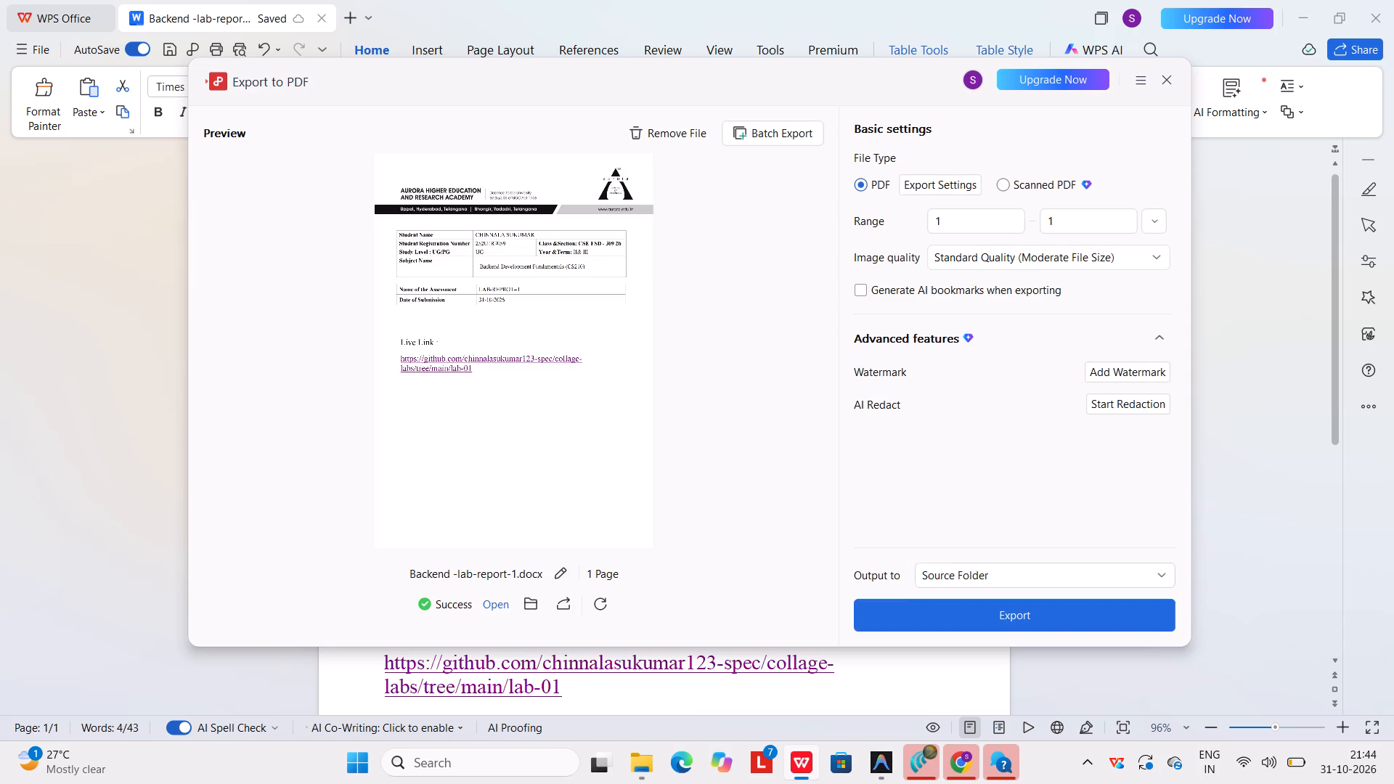
click(1170, 74)
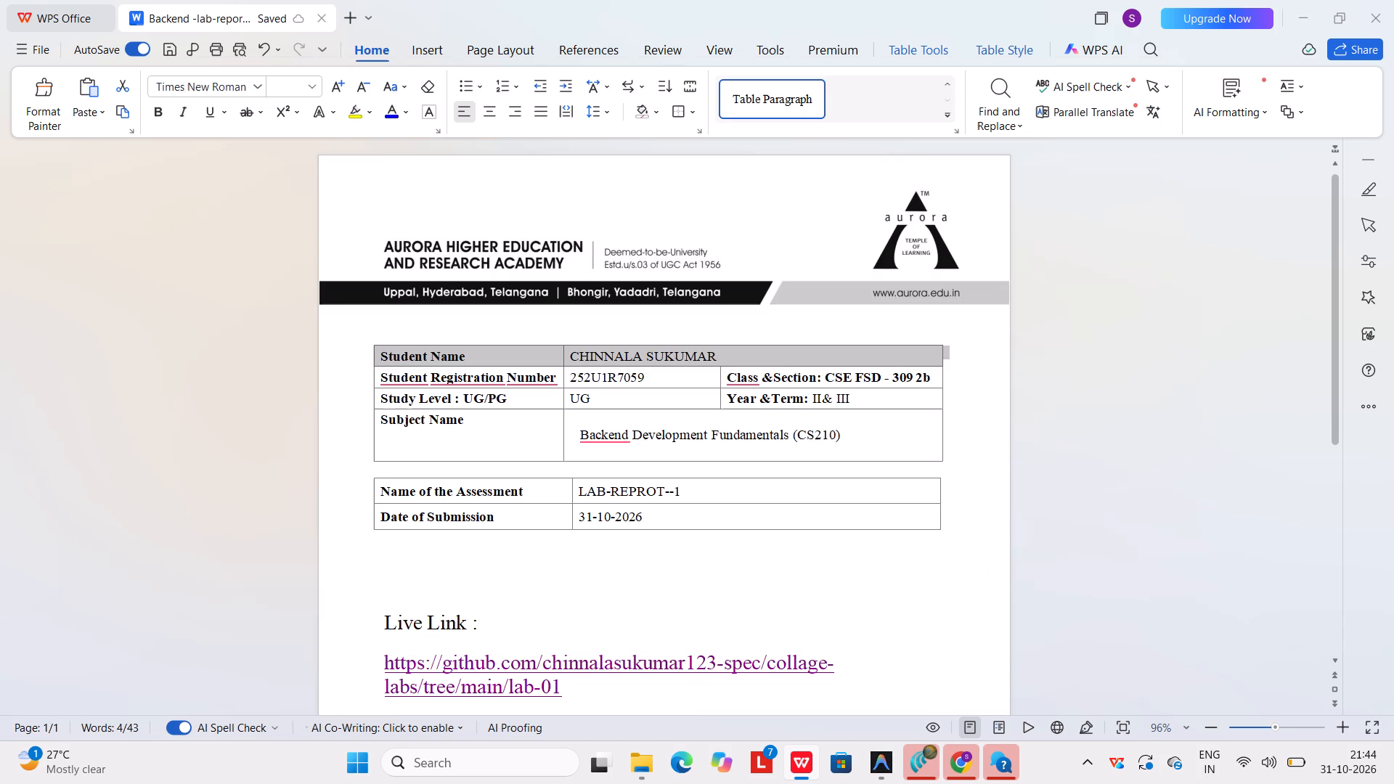
click(1393, 0)
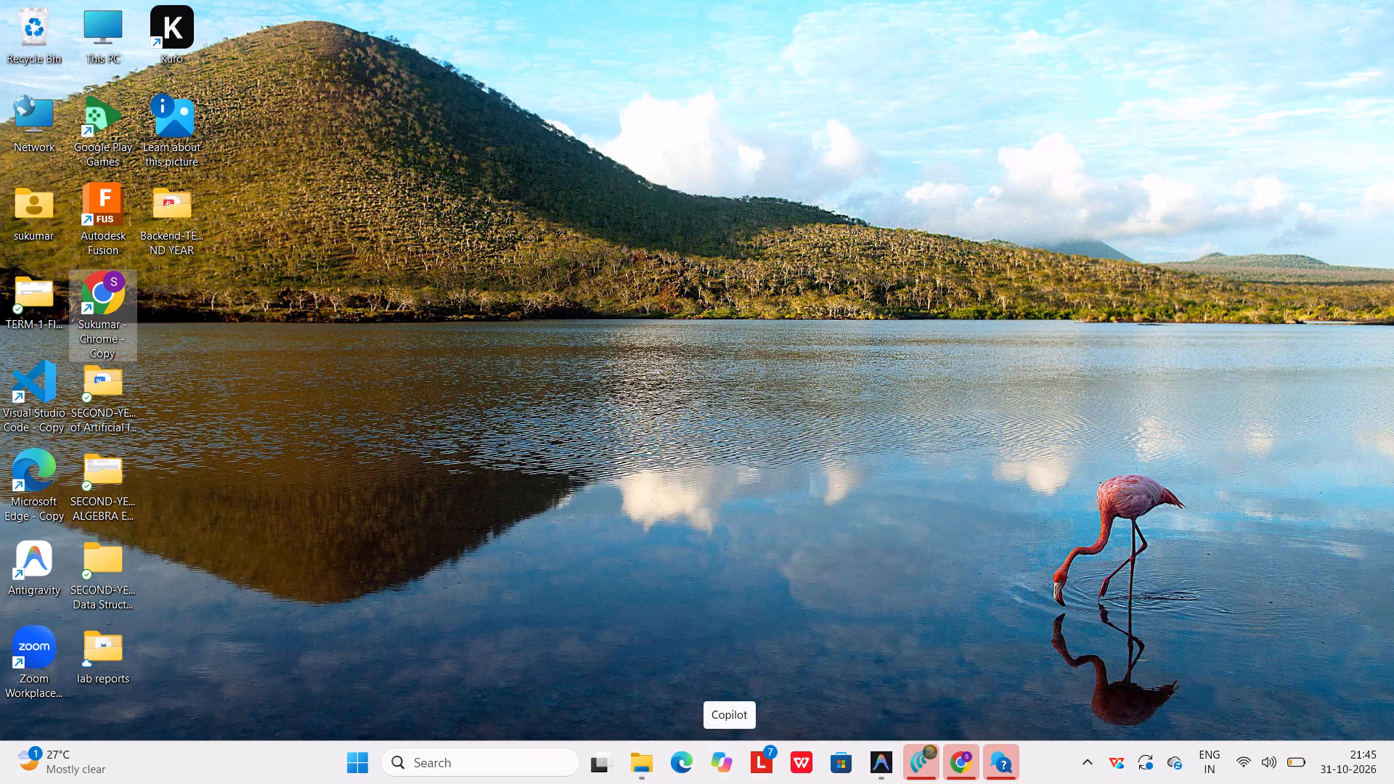
Open the Aurora University portal in a maximized Chrome window and browse the course cards on its Assessments page.
double_click(102, 293)
click(685, 524)
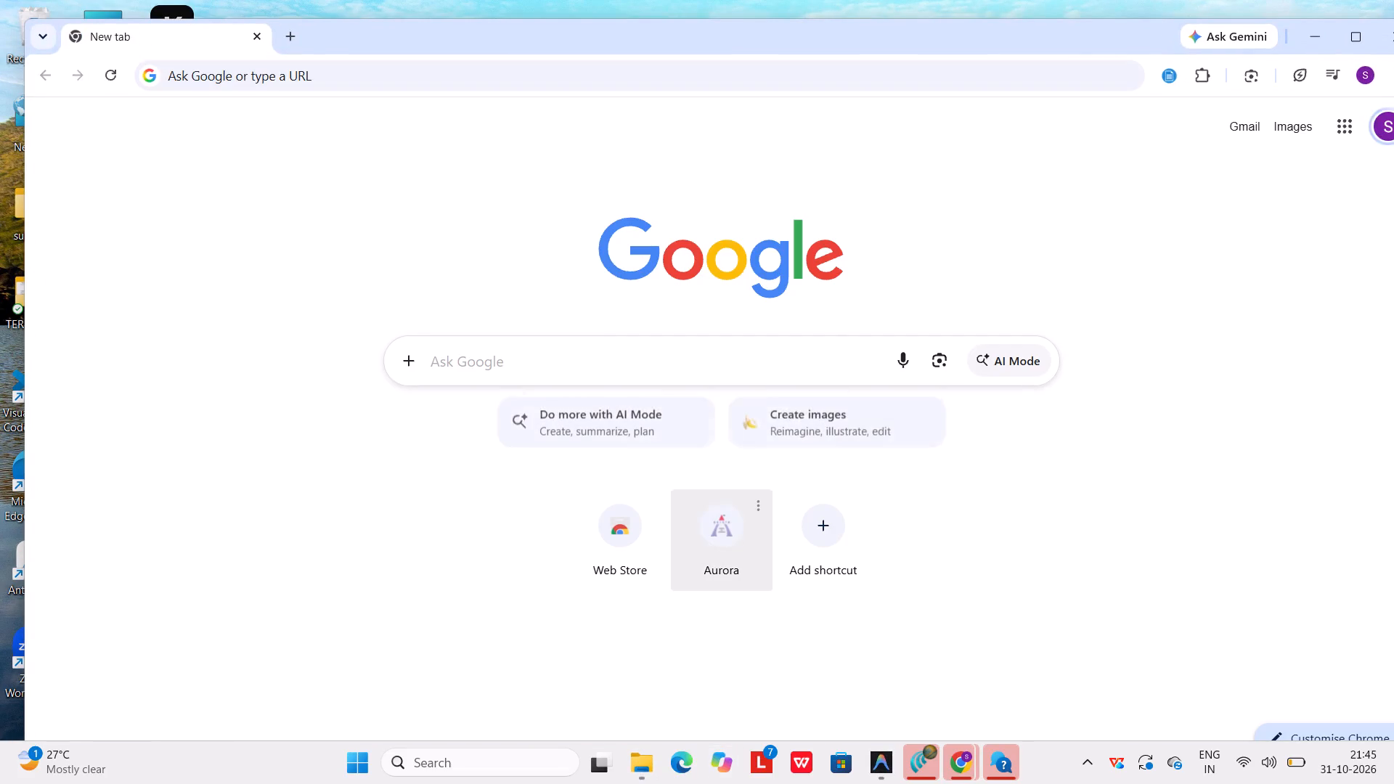
click(1351, 31)
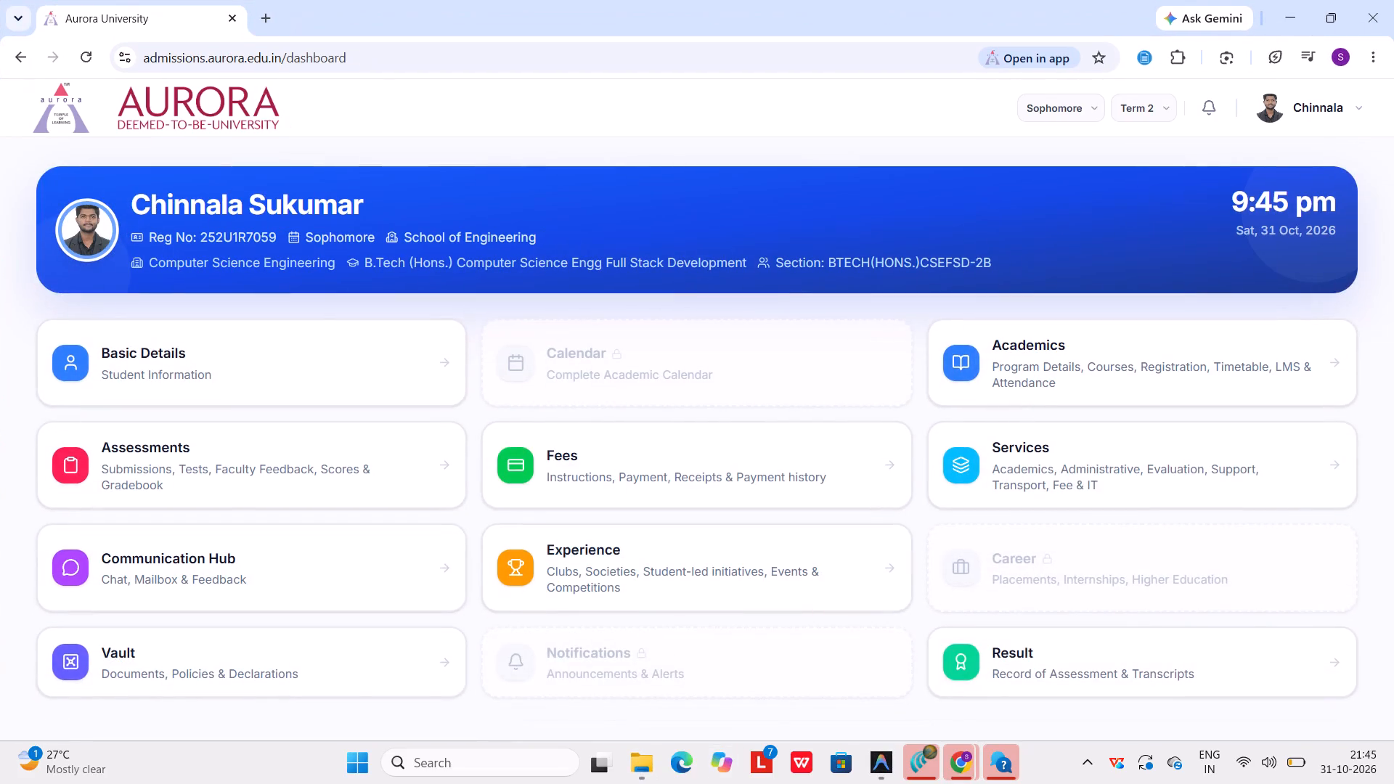
click(227, 425)
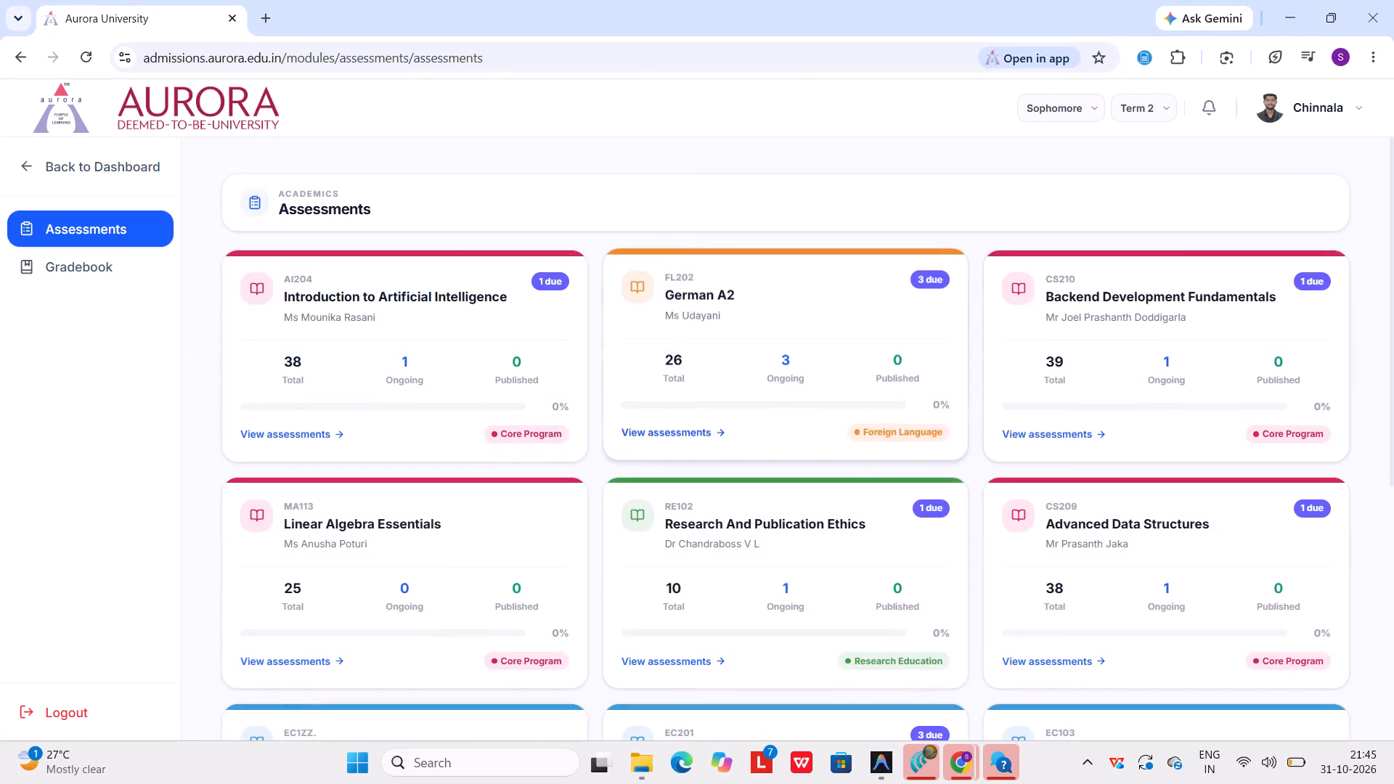
scroll(903, 417, down, 2)
scroll(1191, 318, up, 1)
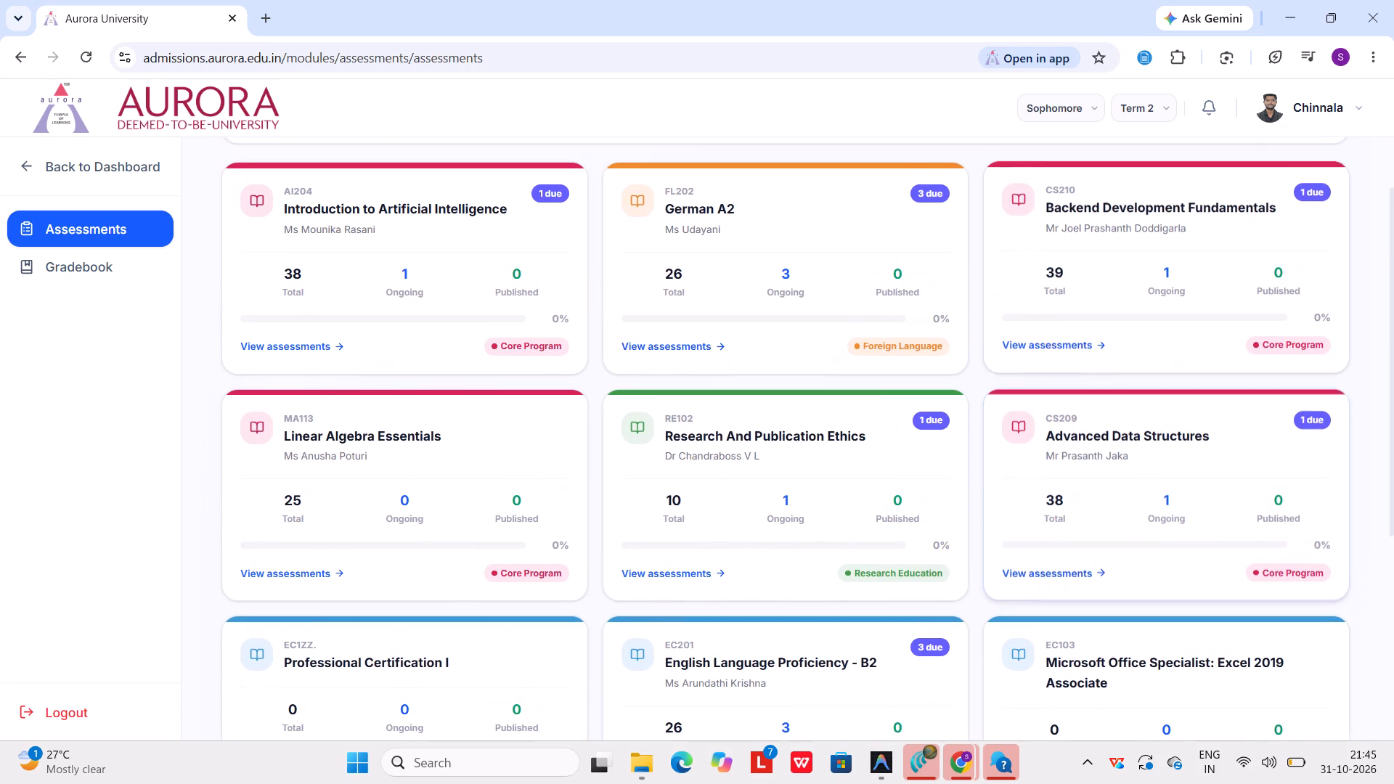
Submit the Backend -lab-report-1 PDF from the Backend-TERM-2 ND YEAR folder to Lab Report 1 of Backend Development Fundamentals.
click(1239, 211)
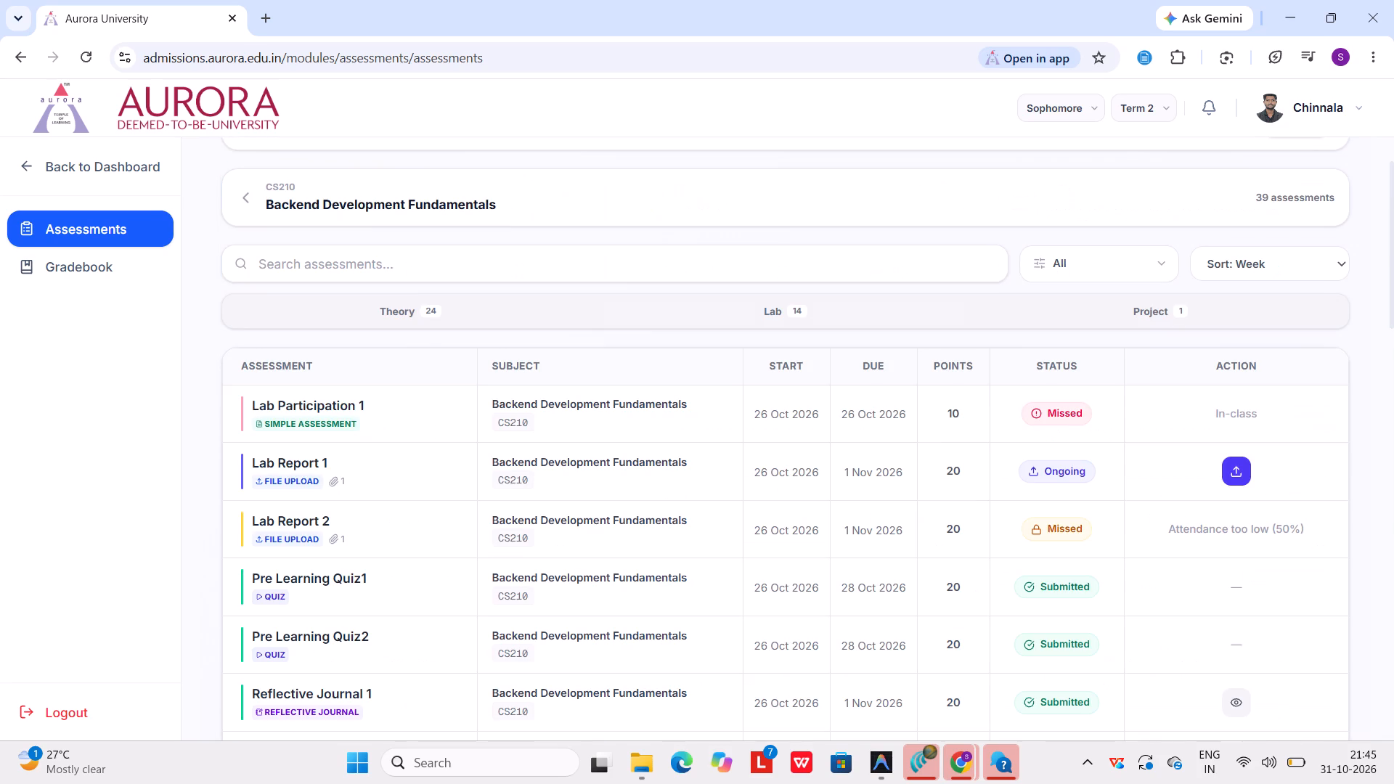
click(1236, 468)
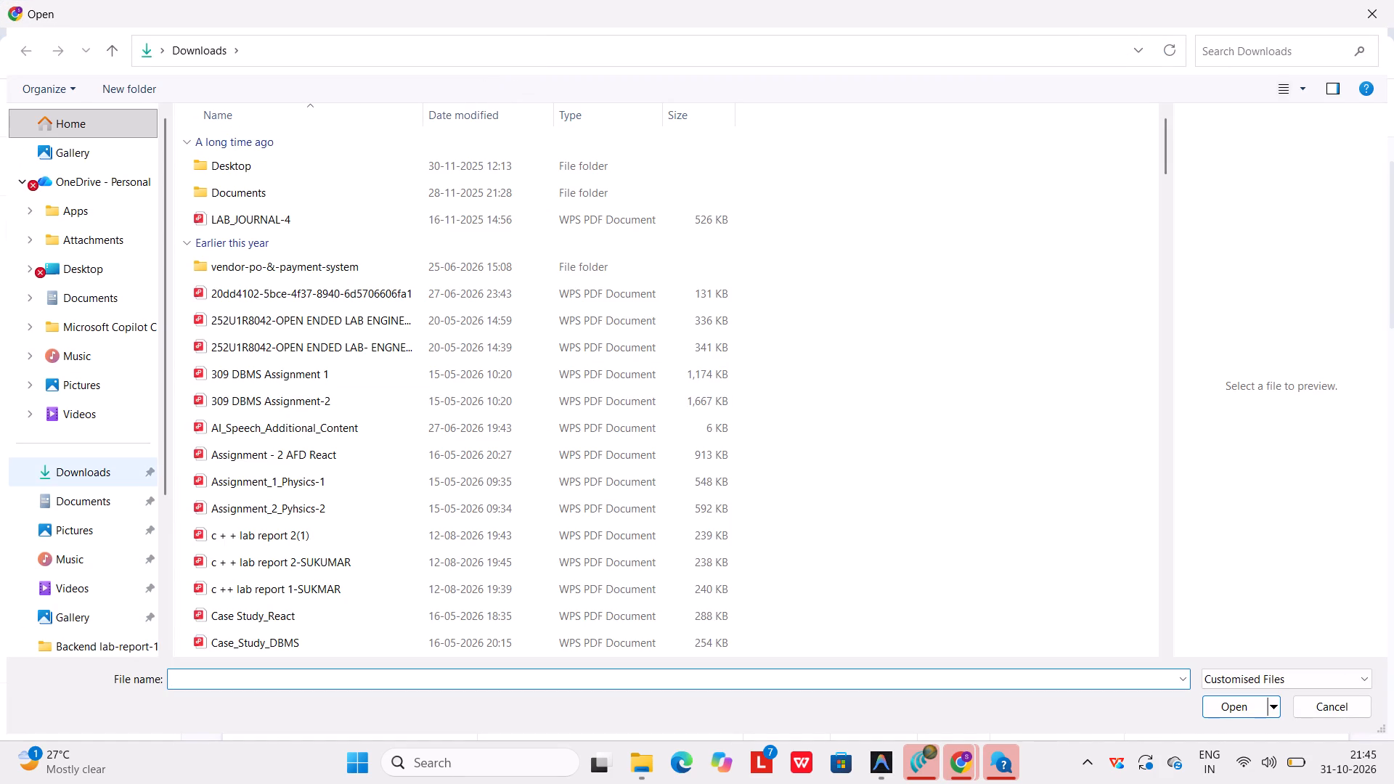
double_click(107, 276)
double_click(285, 147)
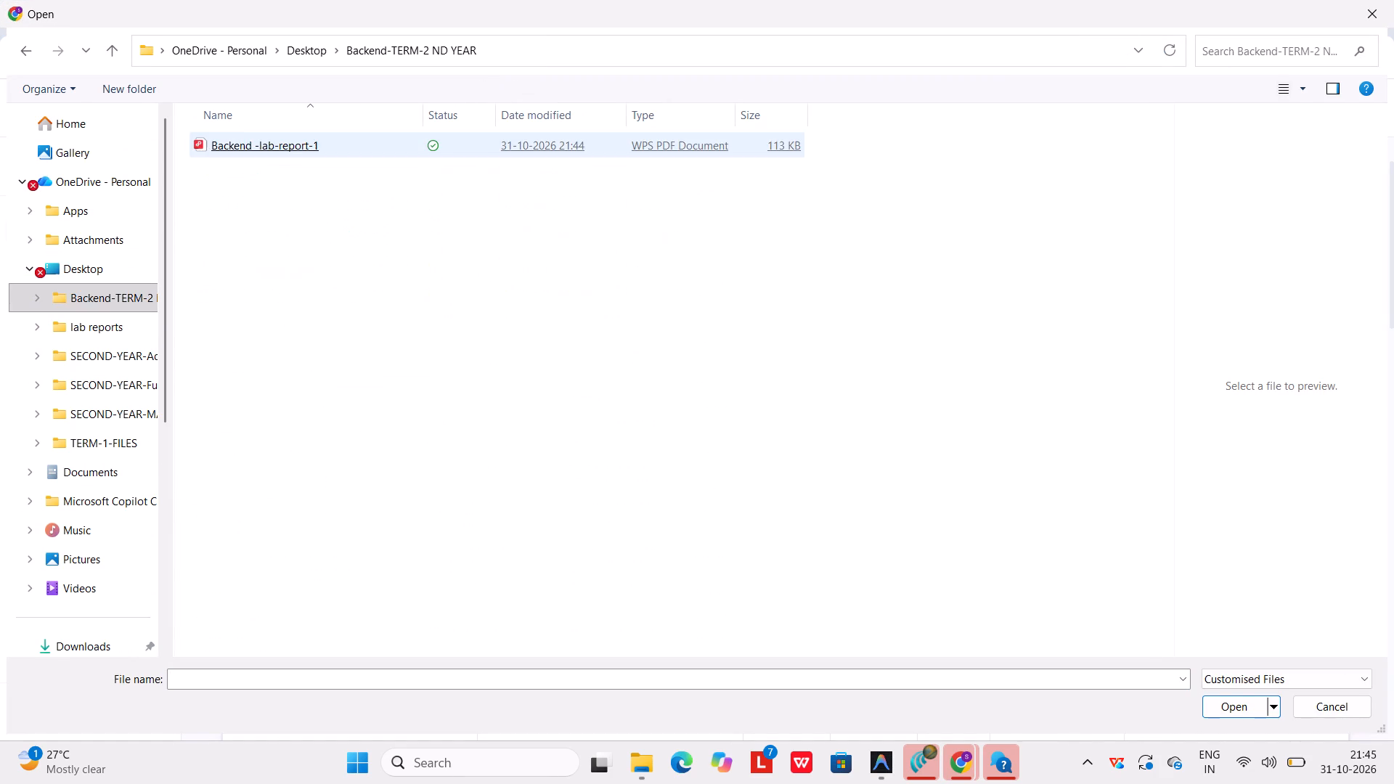
double_click(364, 150)
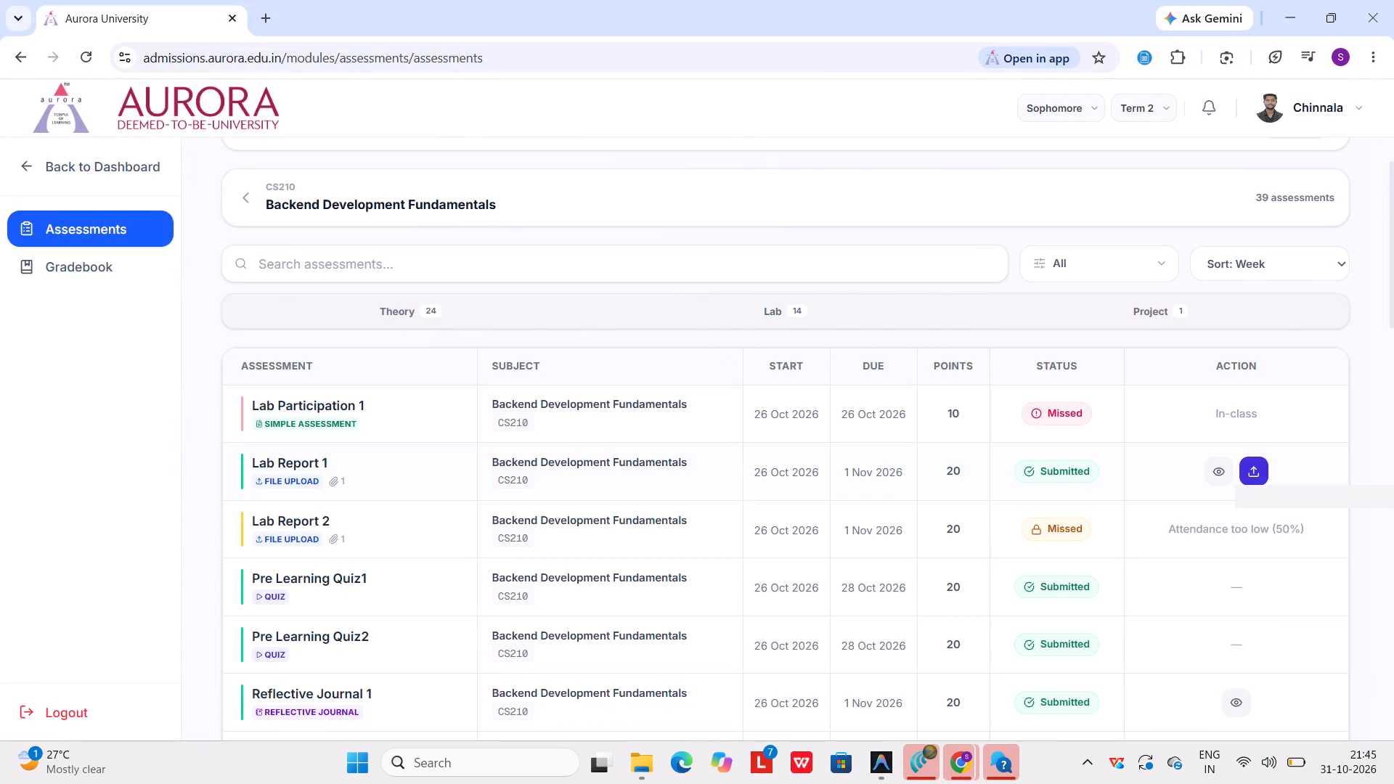
View the submitted Lab Report 1 file and follow its GitHub live link to the lab-01 folder.
click(1217, 470)
scroll(735, 370, down, 1)
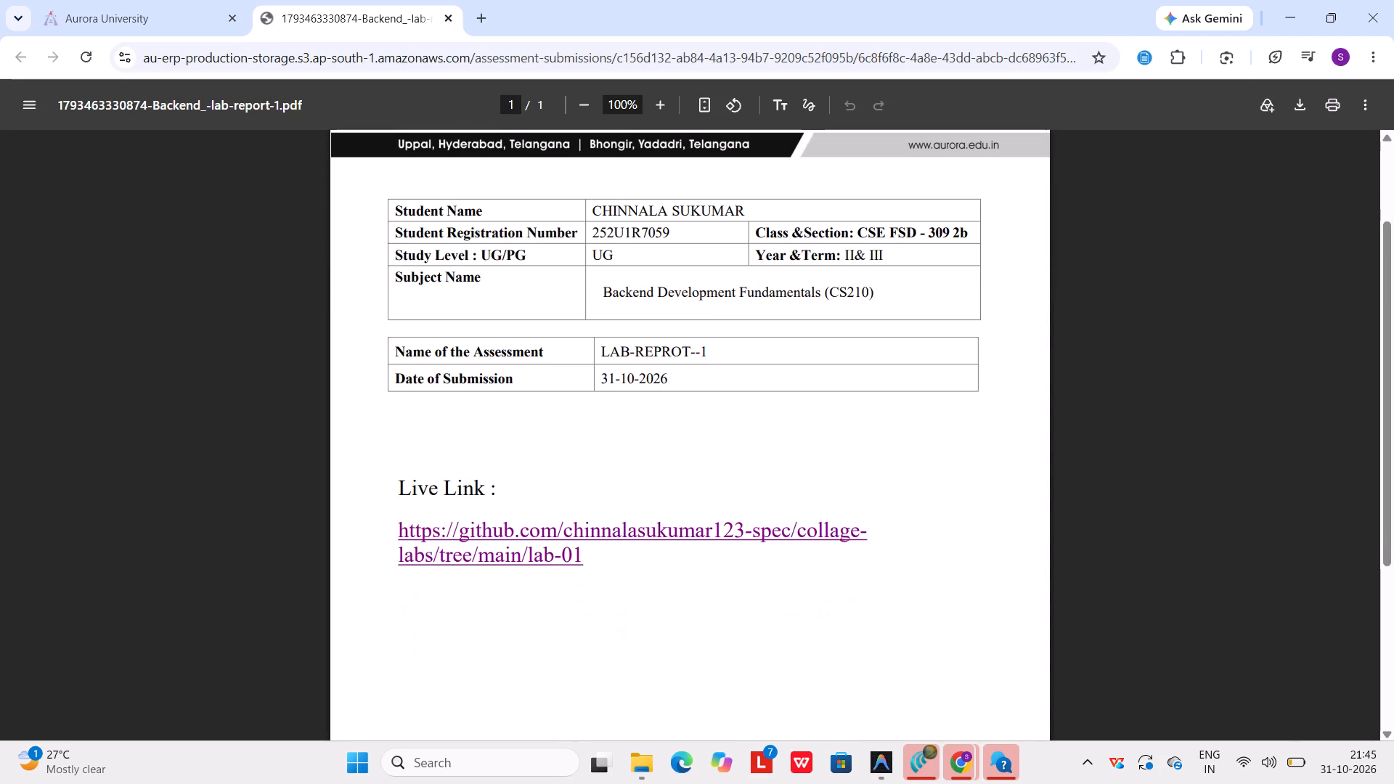
click(659, 534)
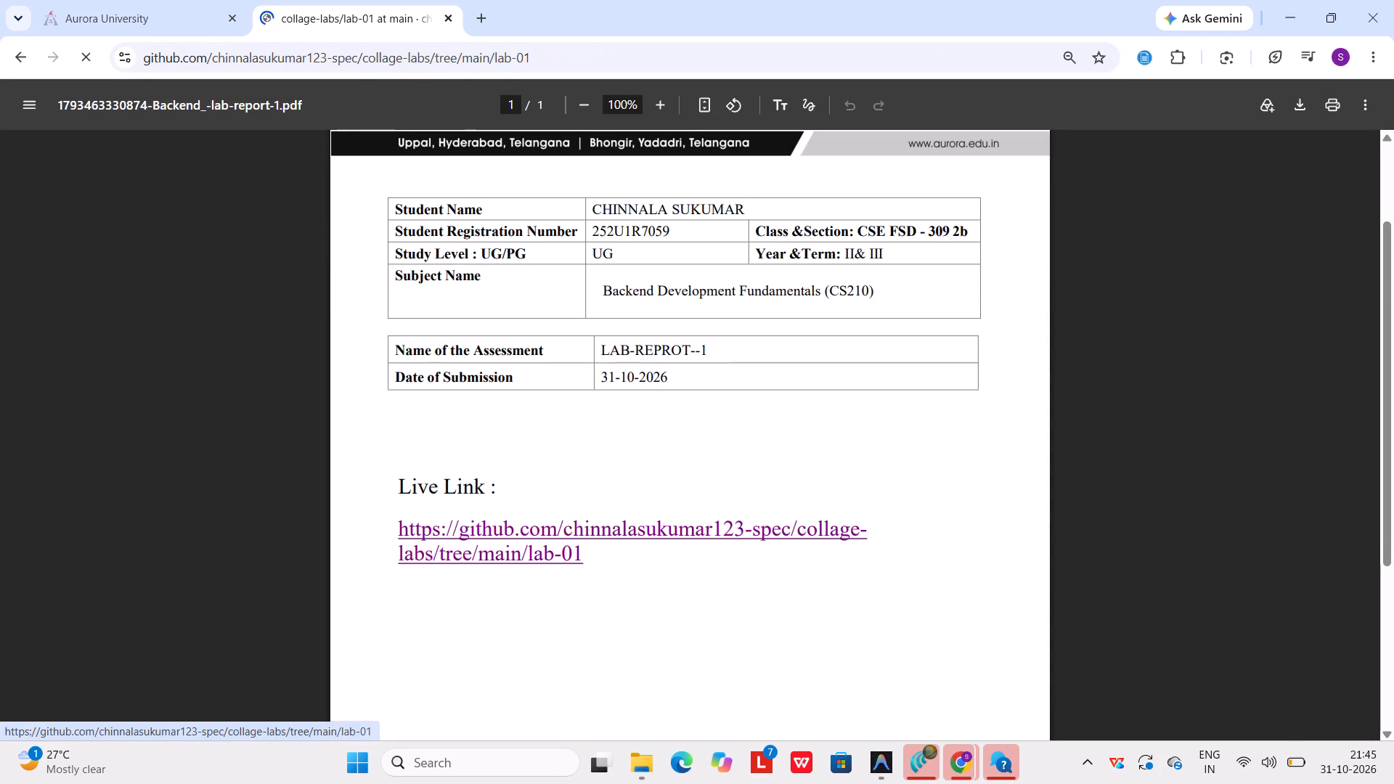
Examine the lab-01 README on GitHub, from the student details to the route screenshots and notes, and close the page.
scroll(659, 534, down, 5)
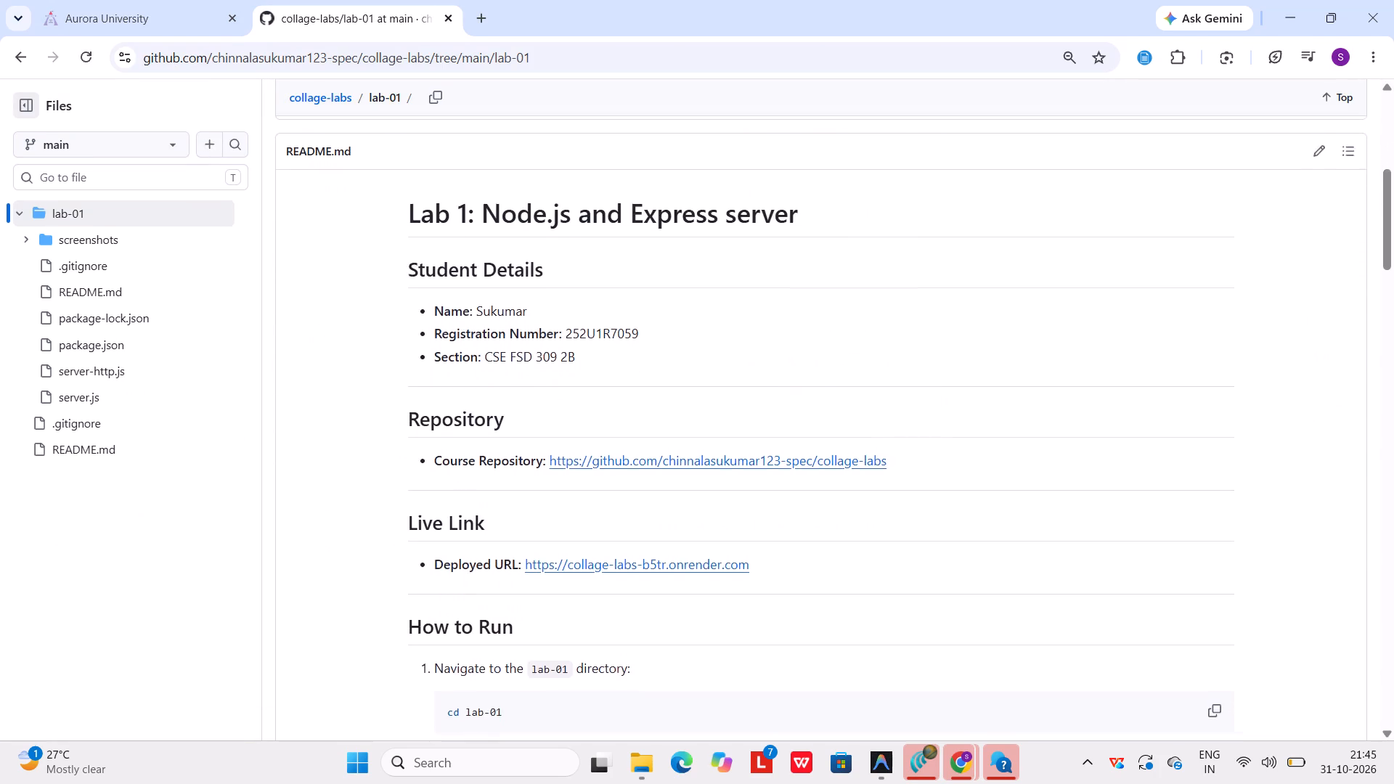
scroll(659, 534, down, 14)
scroll(659, 534, up, 13)
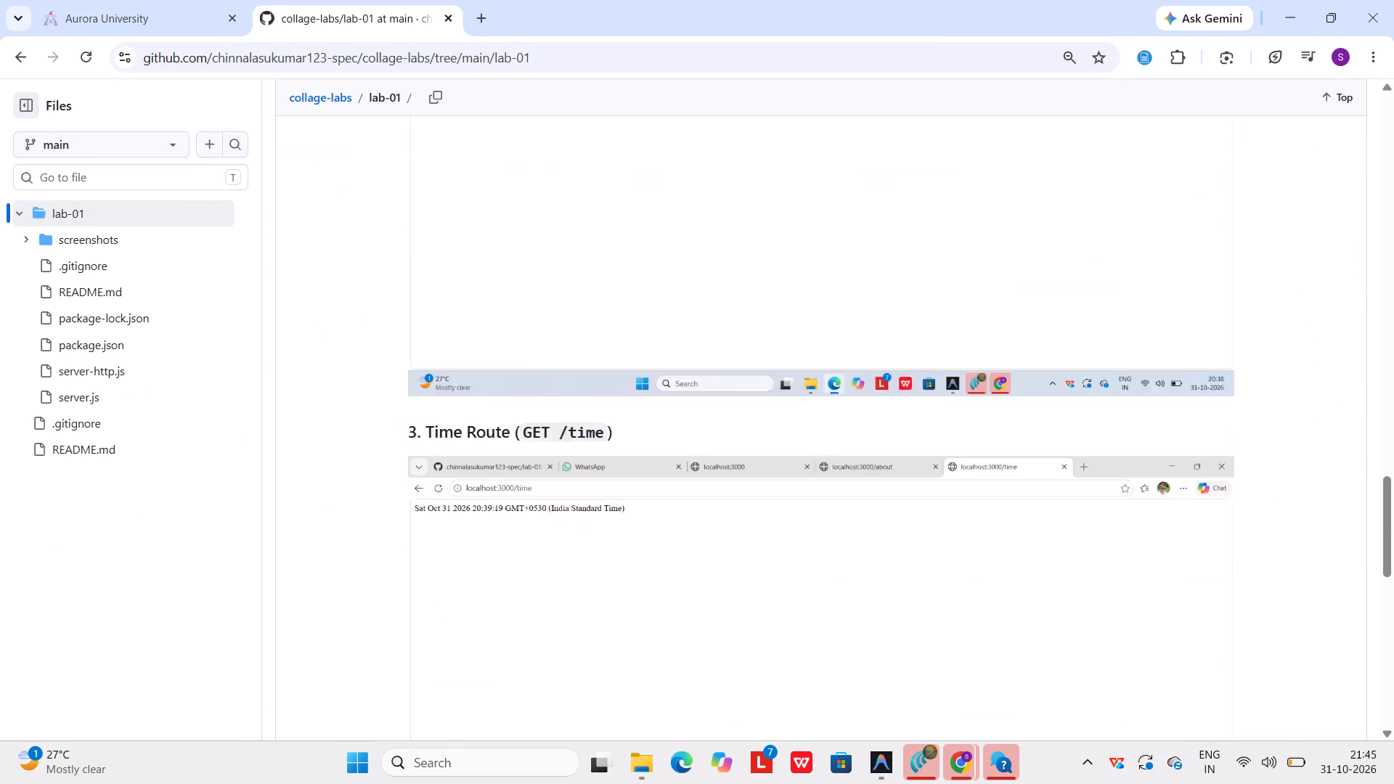
scroll(659, 534, up, 11)
scroll(659, 534, down, 3)
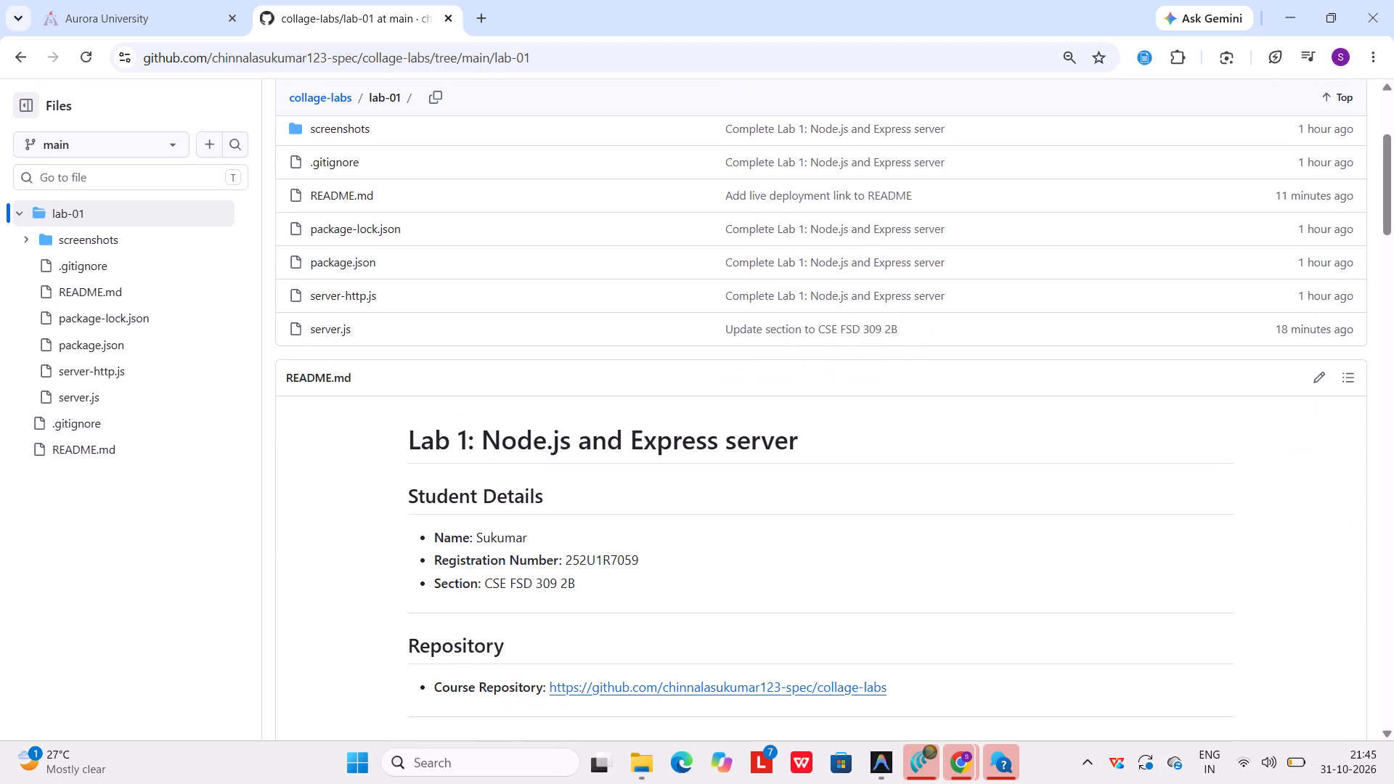
scroll(659, 534, down, 2)
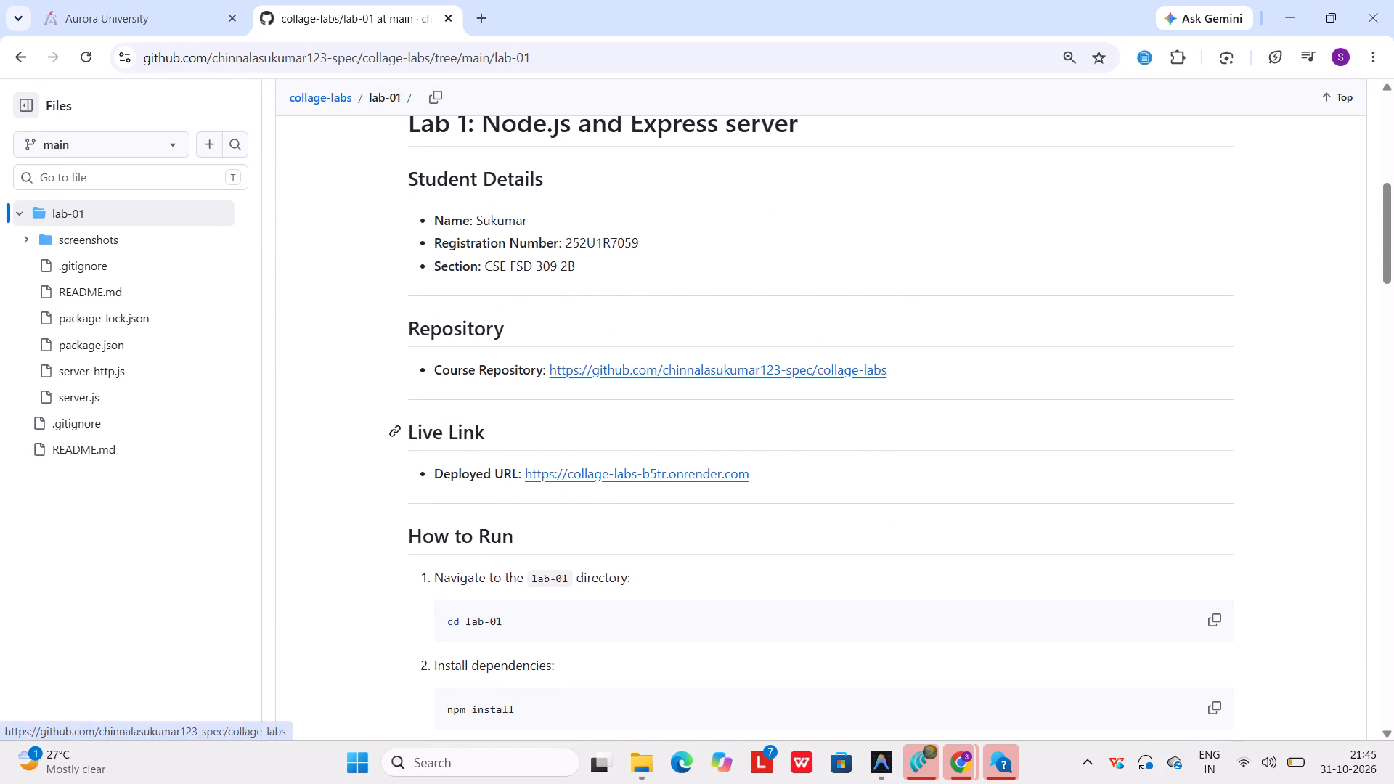
scroll(629, 441, down, 15)
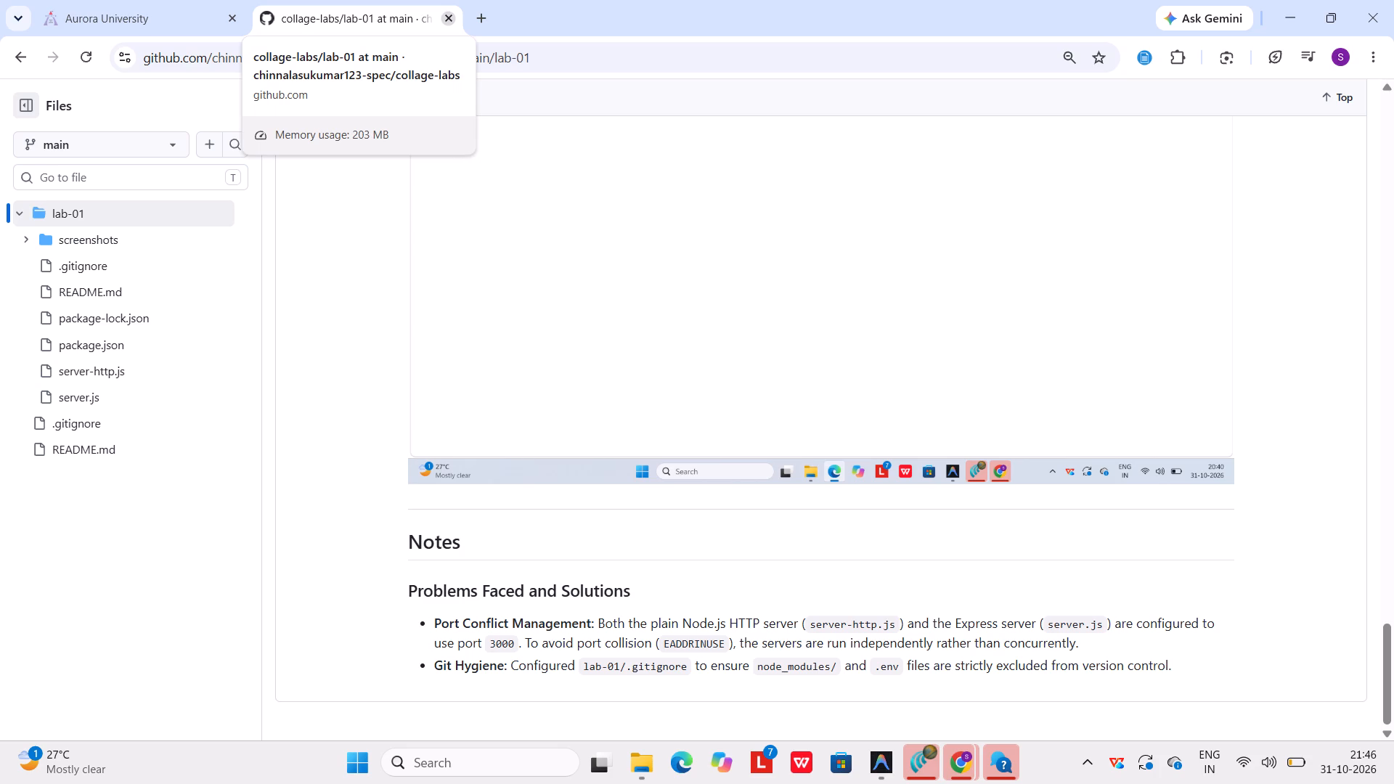
scroll(452, 12, down, 4)
scroll(632, 358, down, 3)
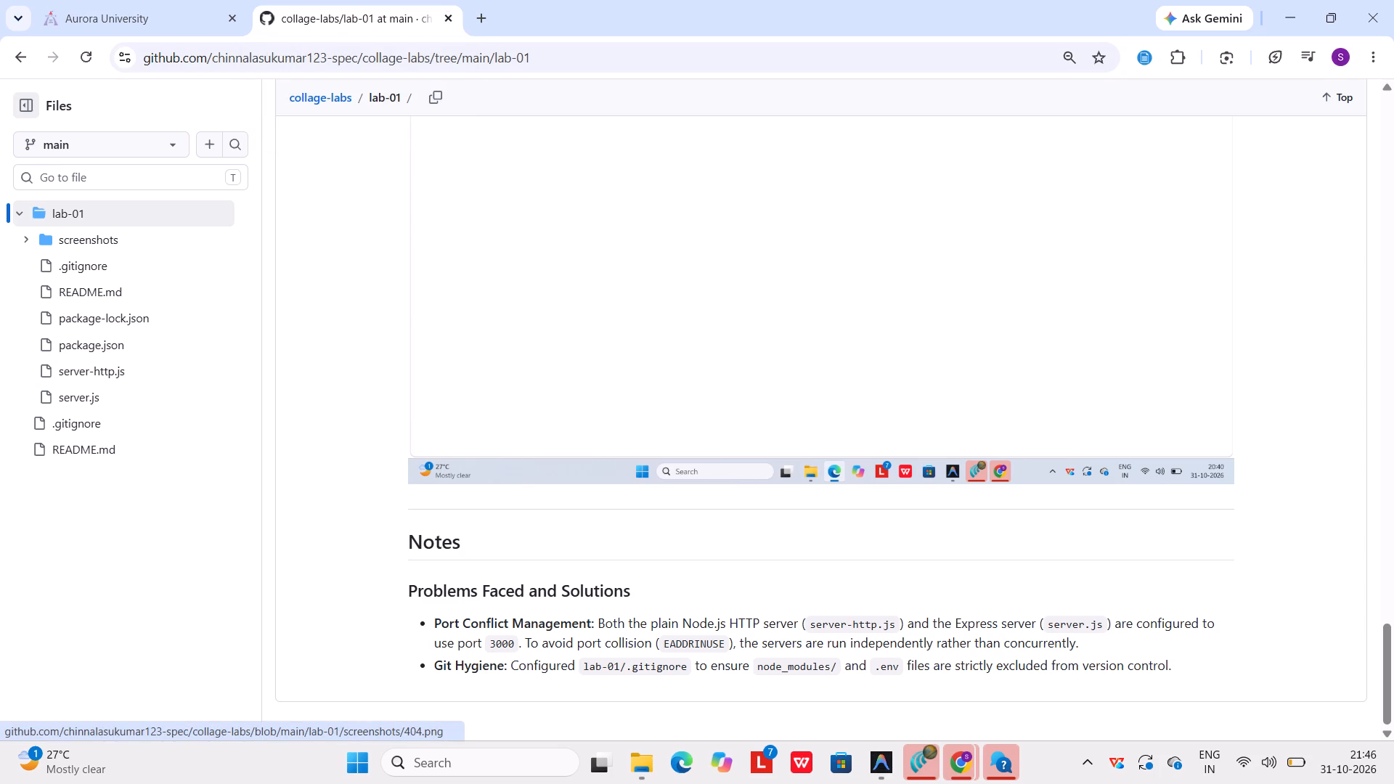
scroll(632, 358, down, 3)
scroll(632, 358, up, 12)
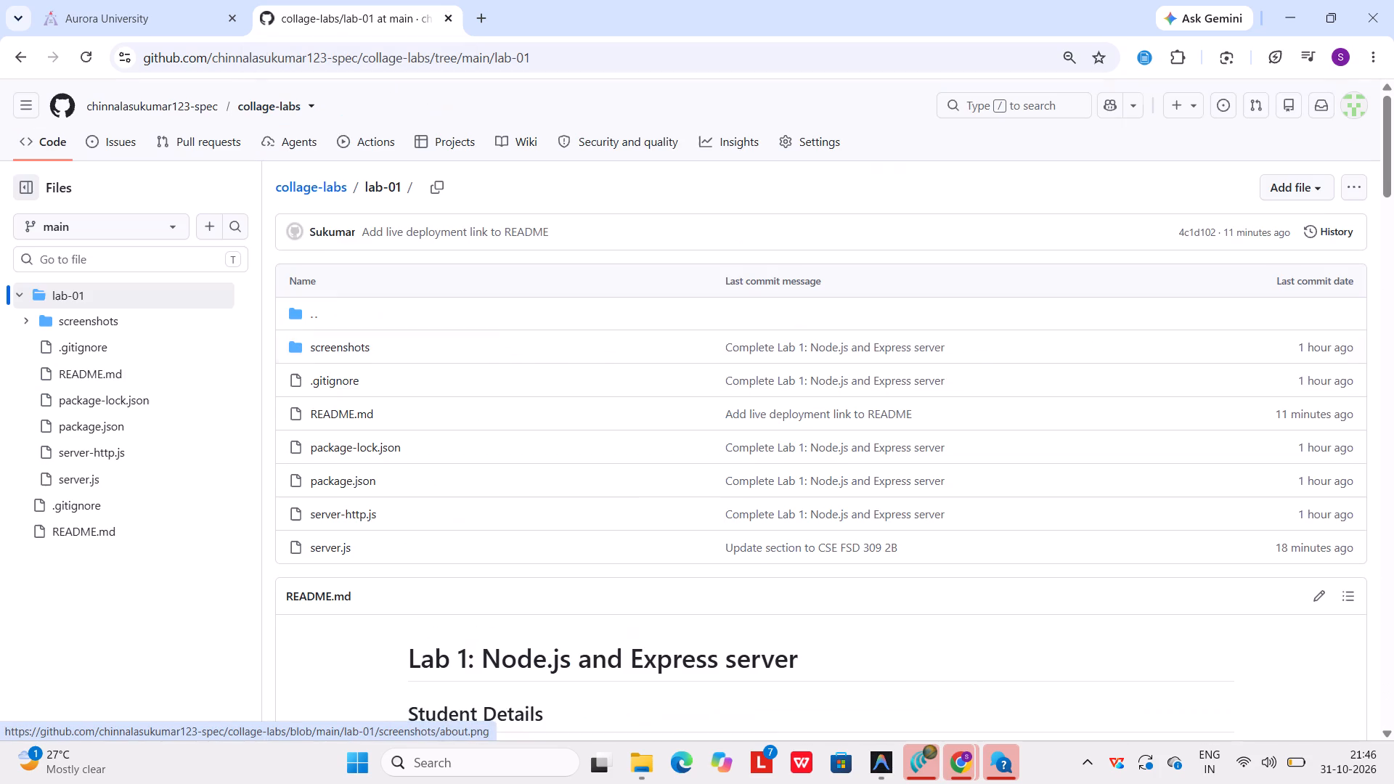
click(449, 18)
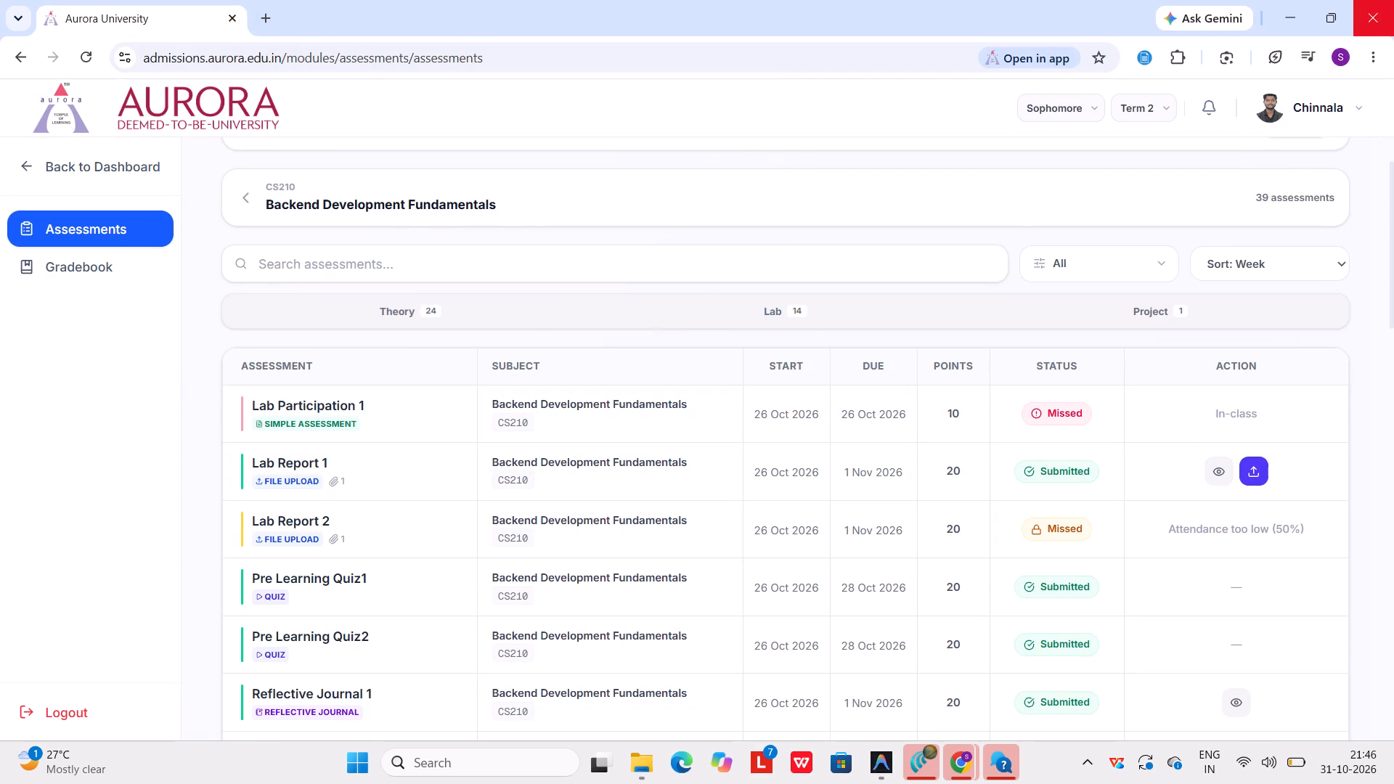
Return to the course list on the Assessments page and look through the remaining courses.
click(249, 200)
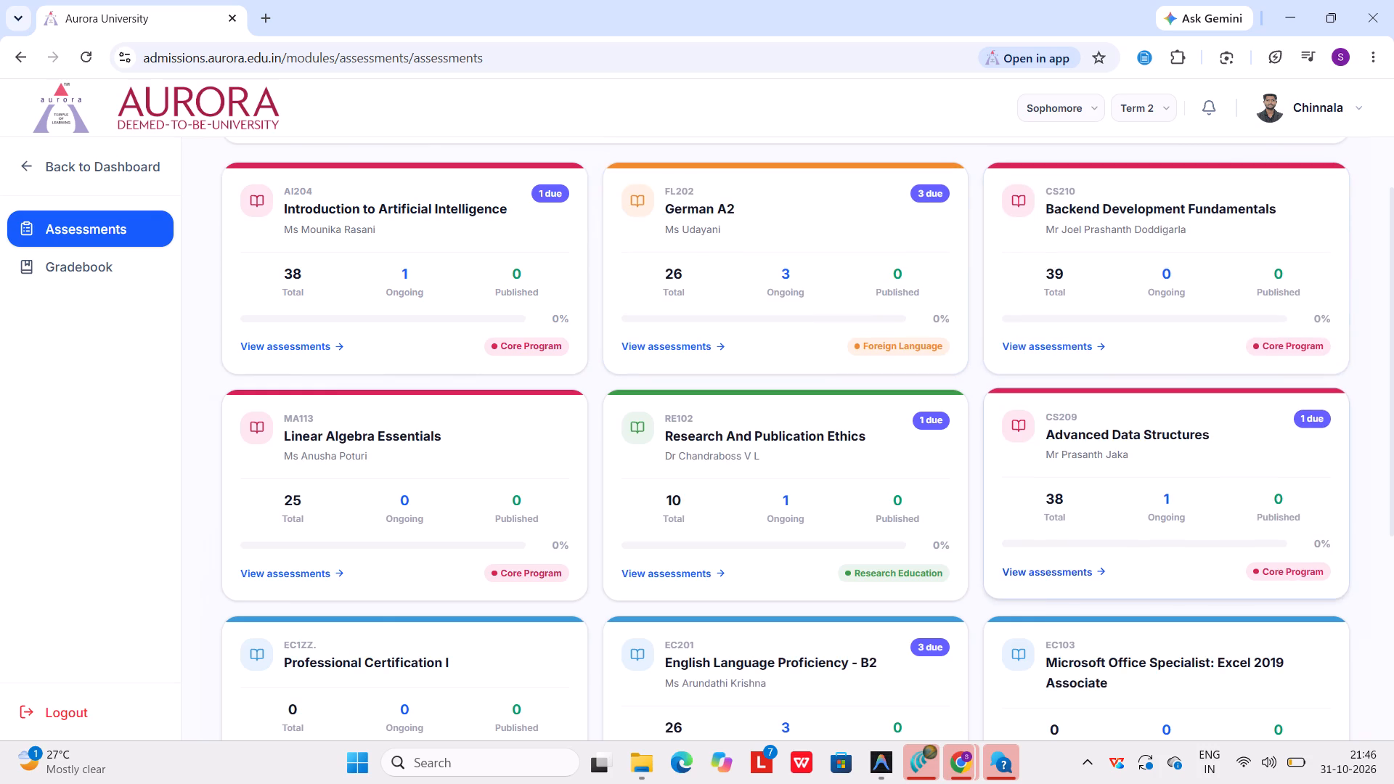
scroll(1098, 414, down, 1)
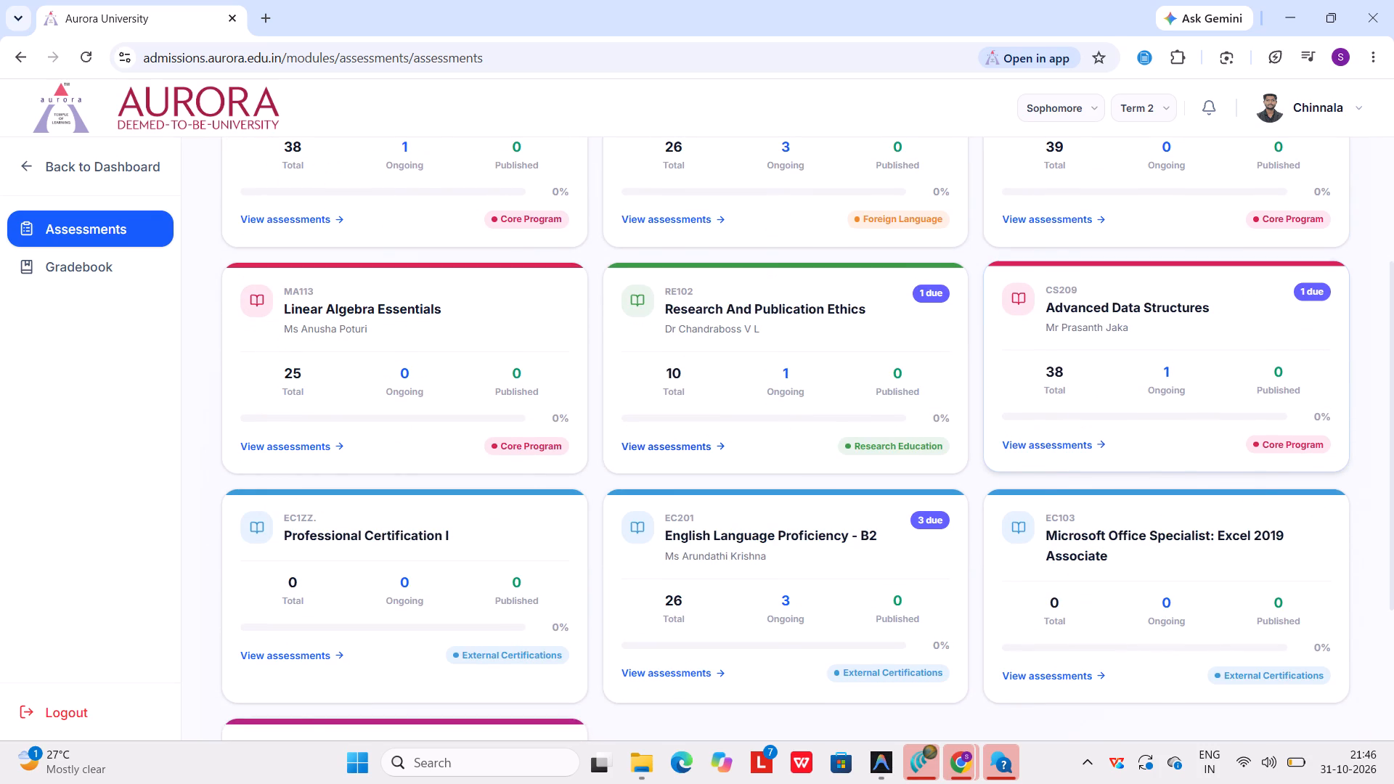
scroll(950, 409, down, 3)
scroll(950, 409, up, 2)
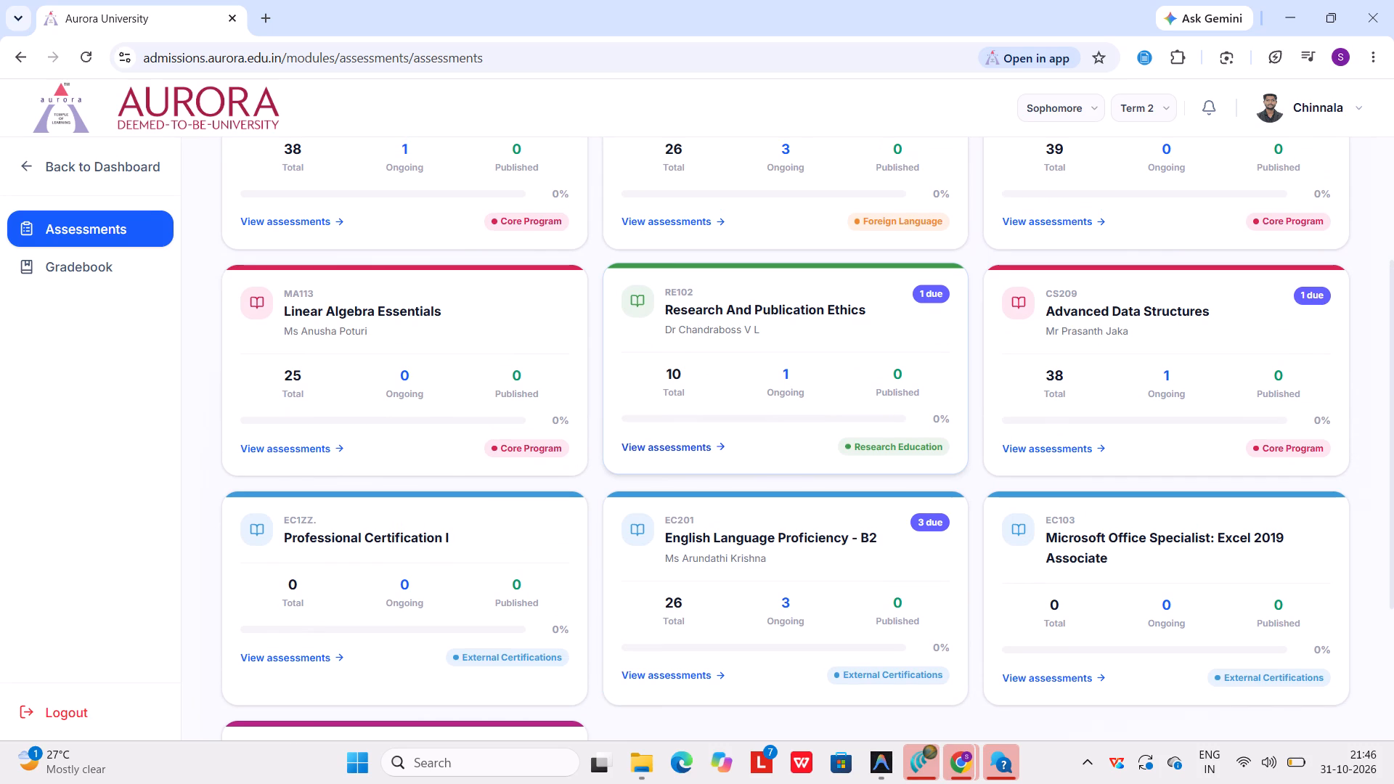
Open the FAI Lab Report 1 - Term I document from the SECOND-YEAR-Fu… folder on the Desktop.
click(809, 231)
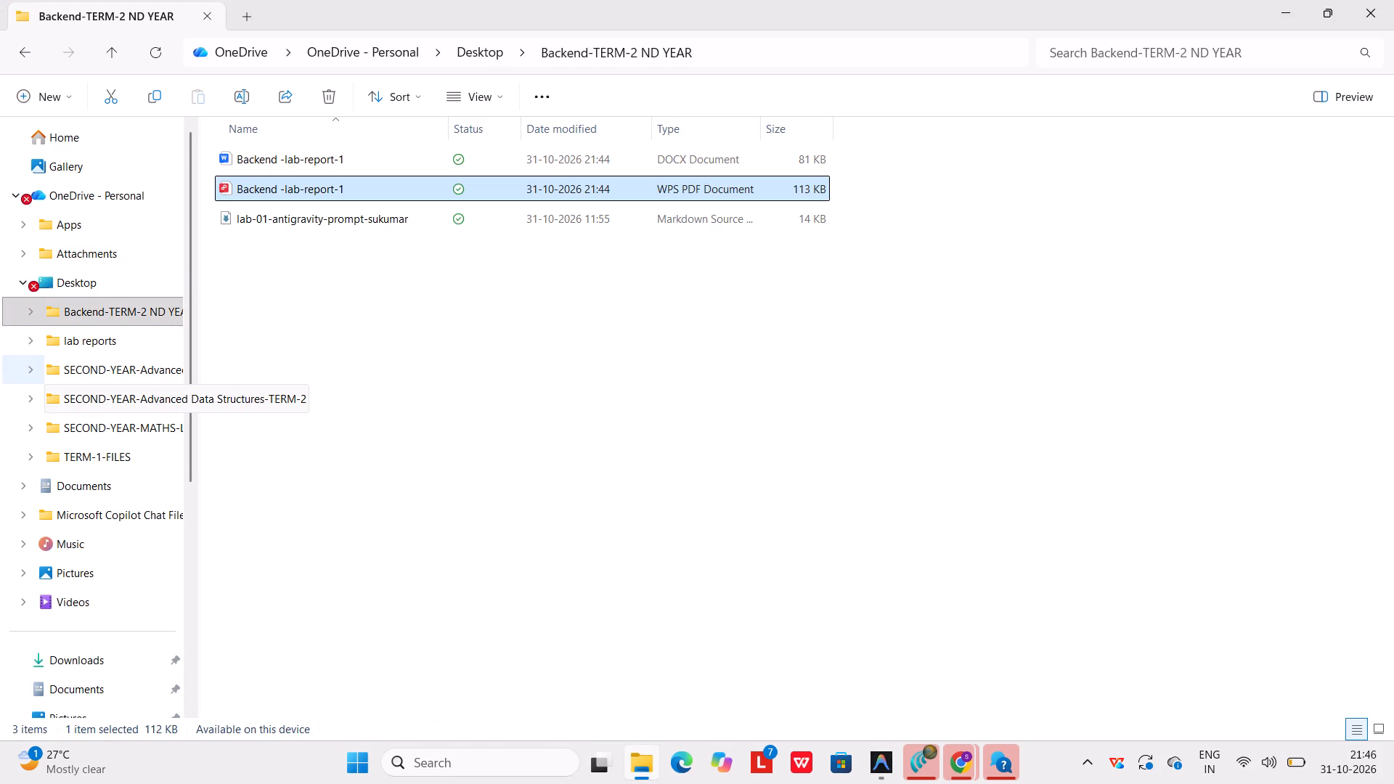
click(126, 395)
double_click(344, 155)
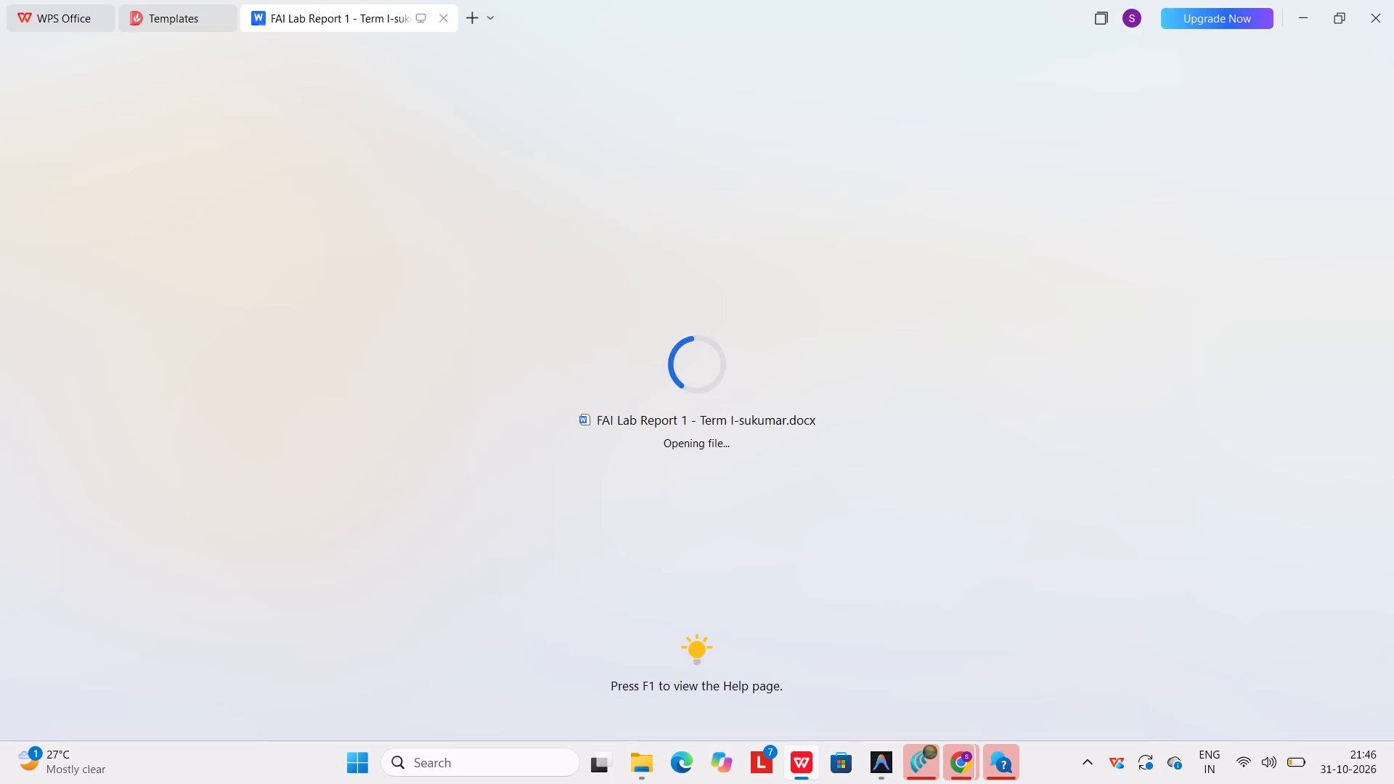
scroll(708, 375, down, 2)
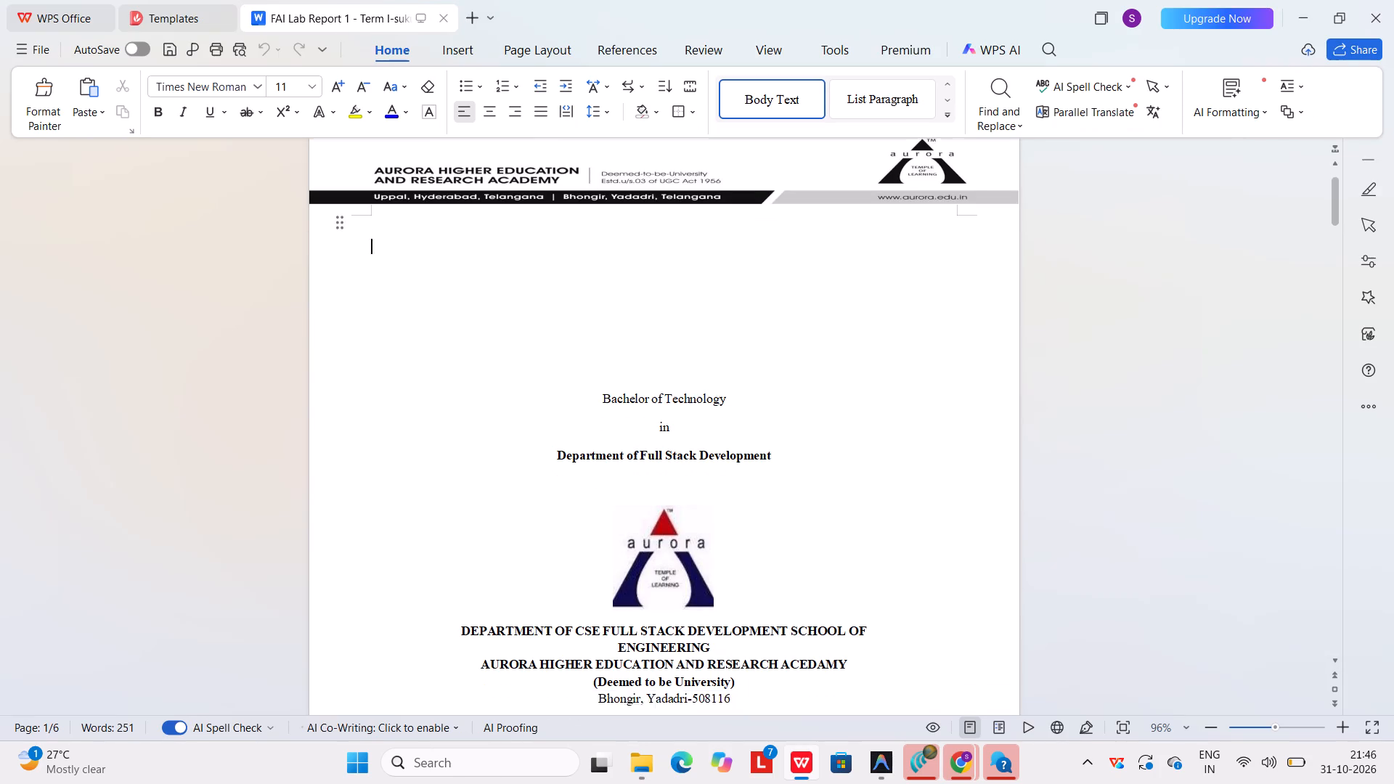
scroll(708, 375, down, 17)
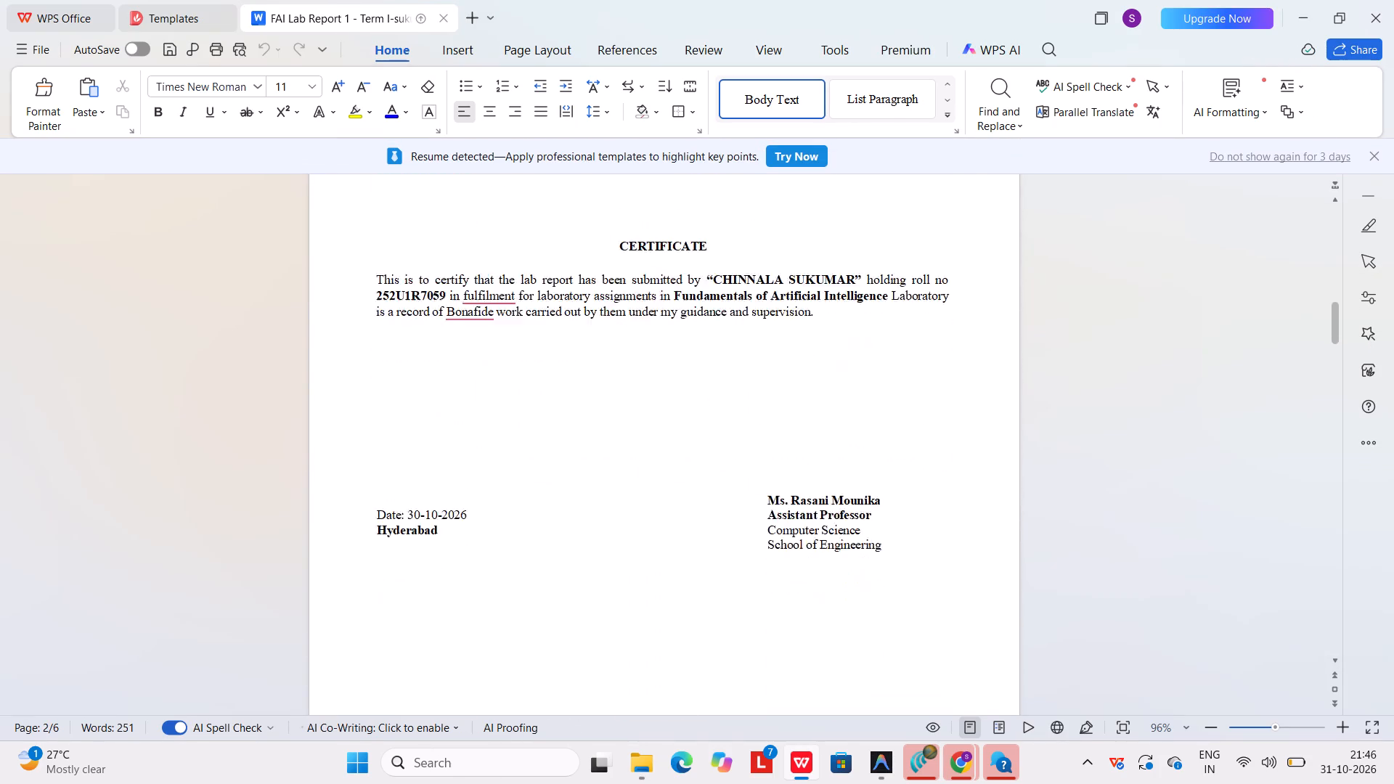
scroll(708, 375, down, 12)
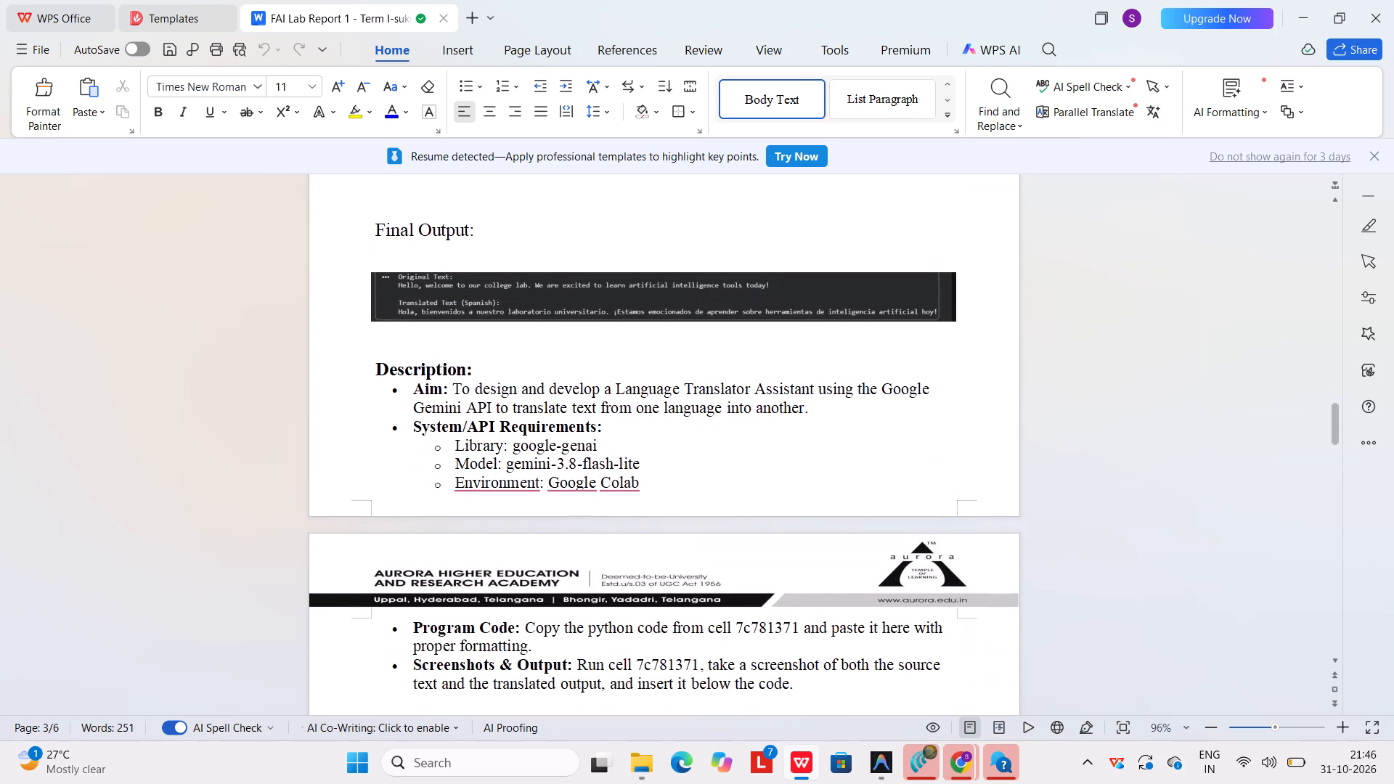
scroll(708, 375, down, 9)
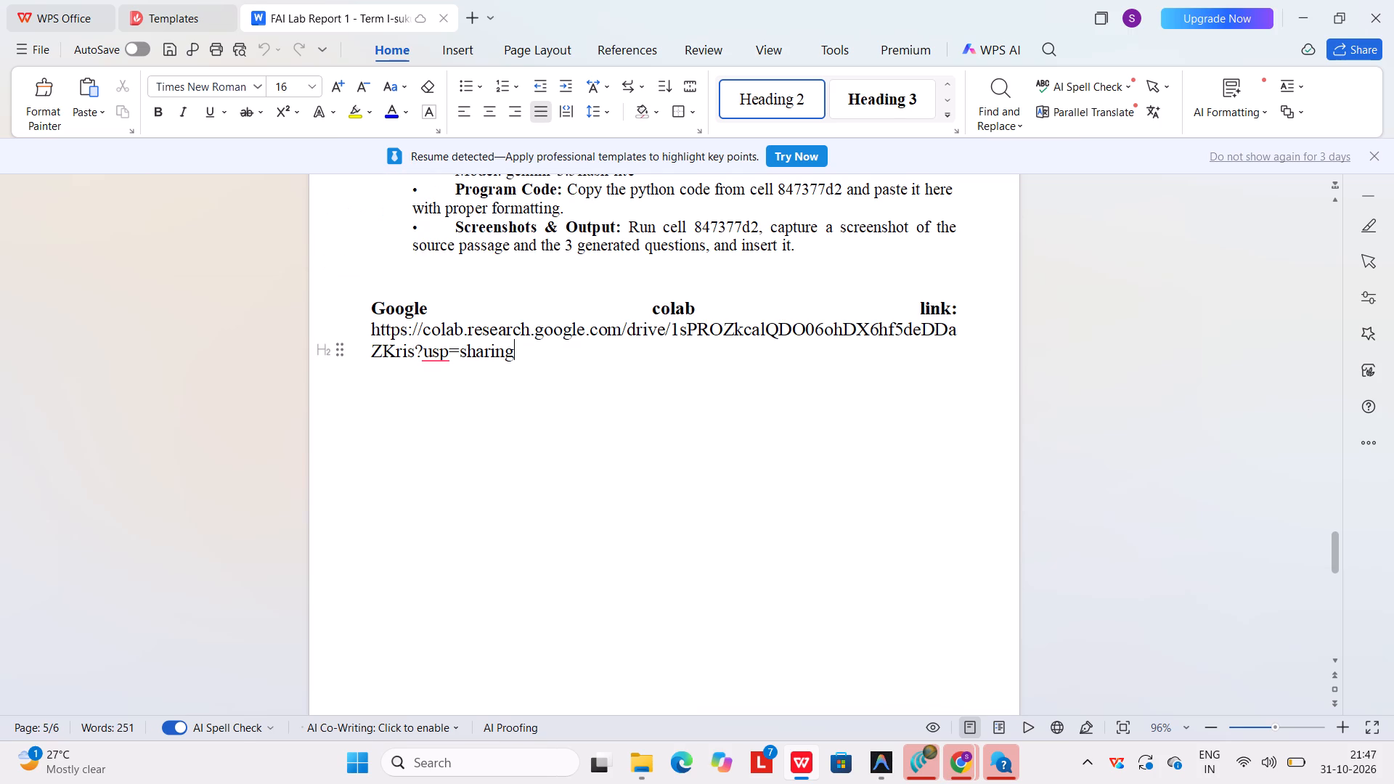
drag(370, 327, 521, 364)
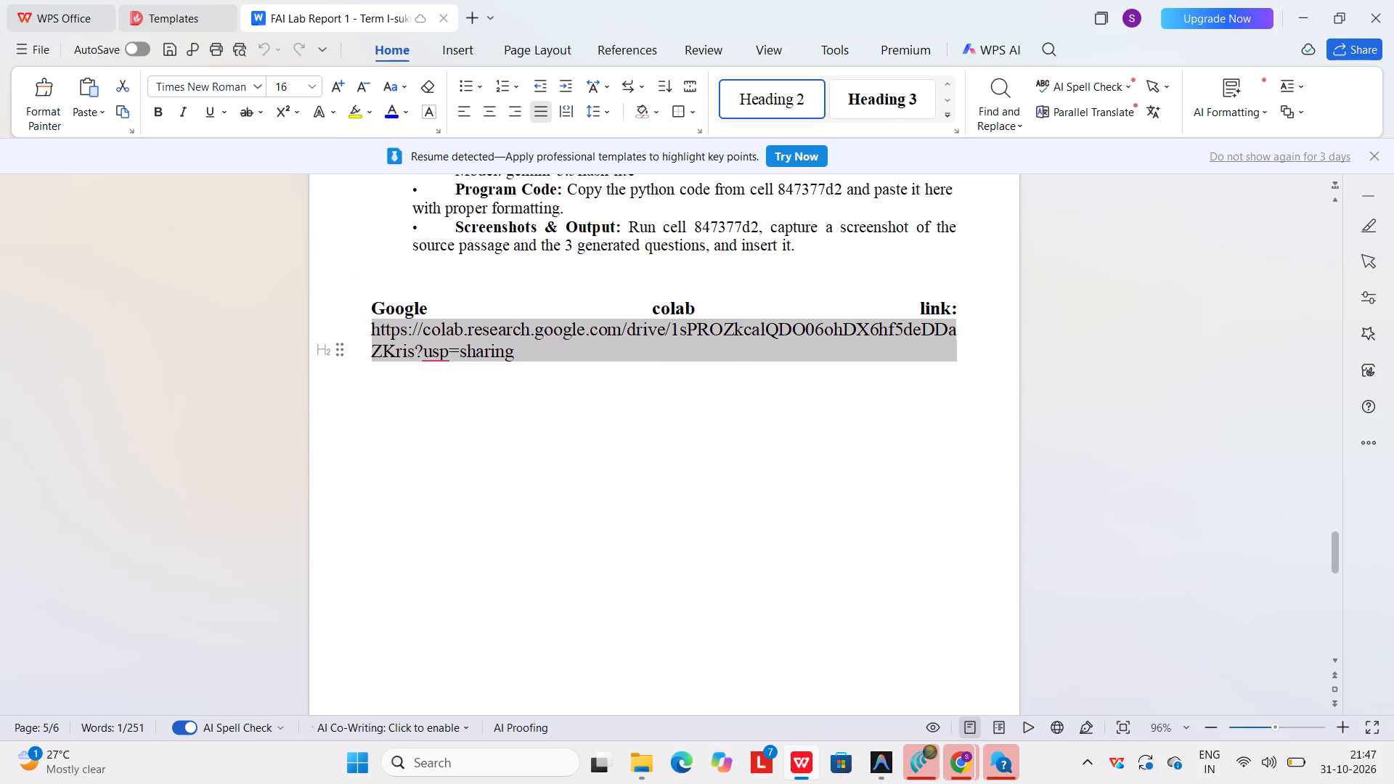
drag(521, 364, 550, 369)
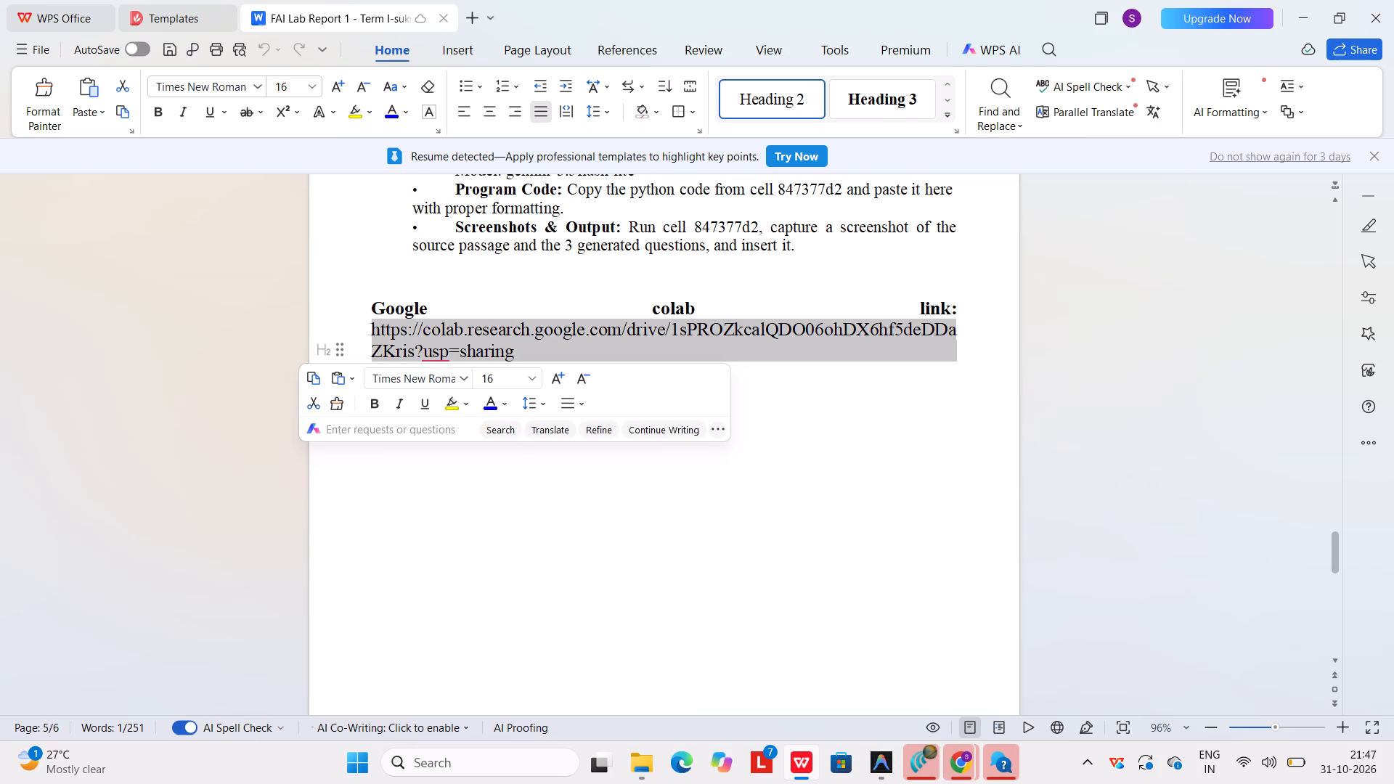
click(804, 422)
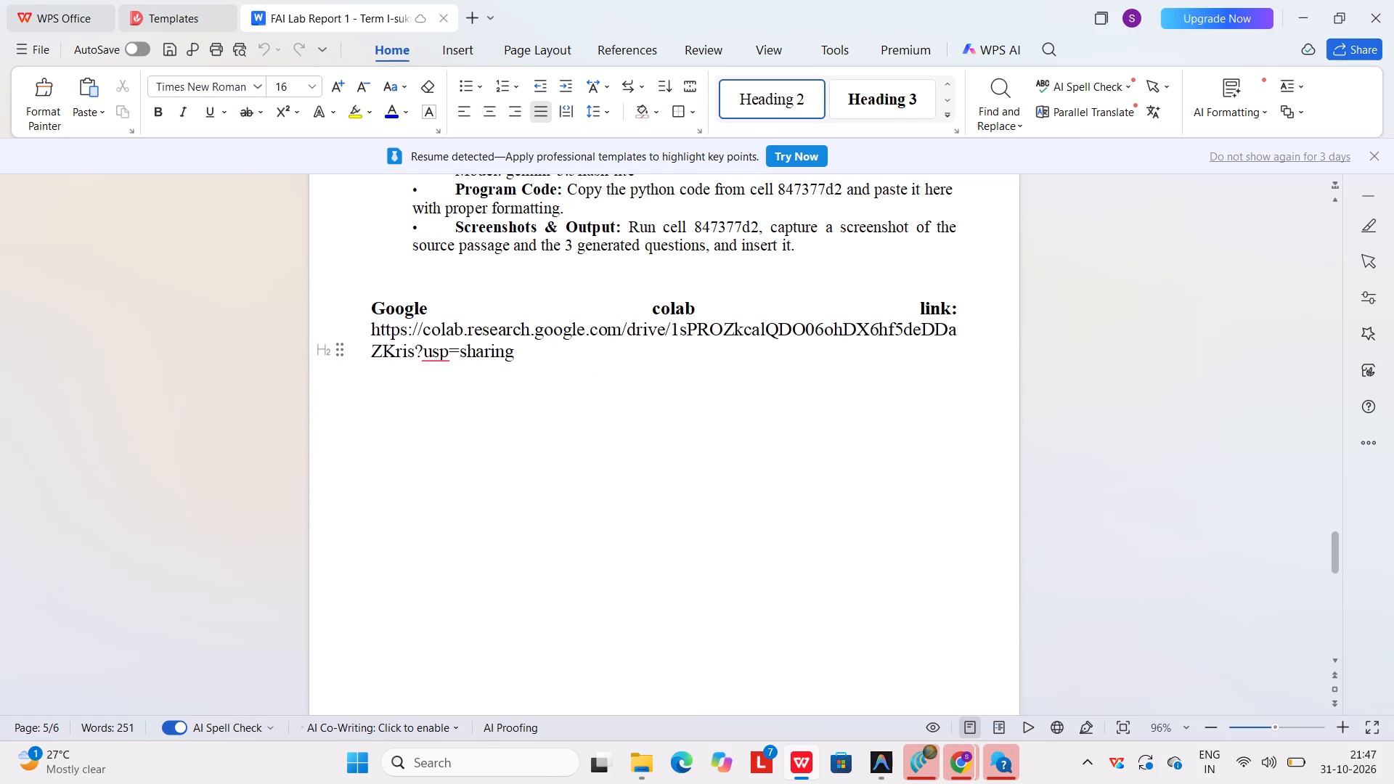
right_click(367, 324)
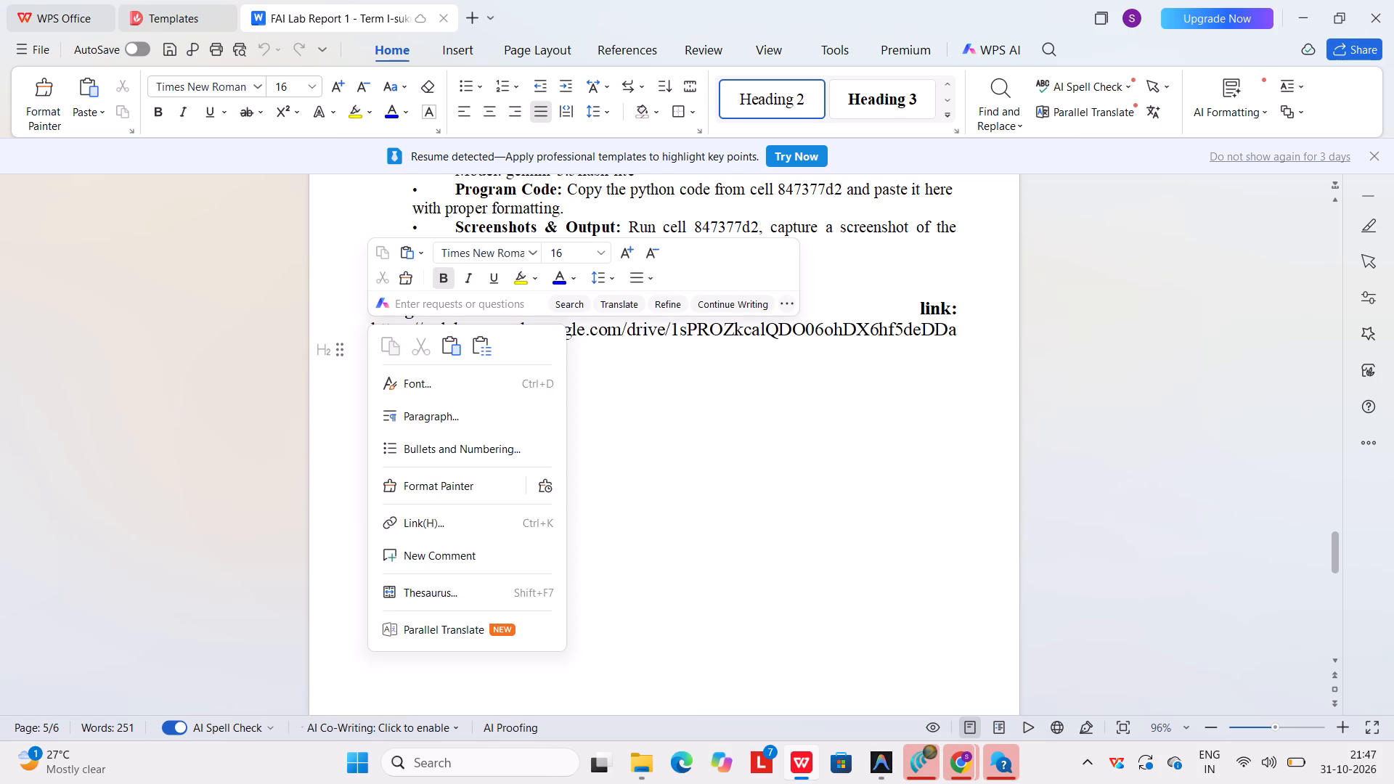
click(808, 499)
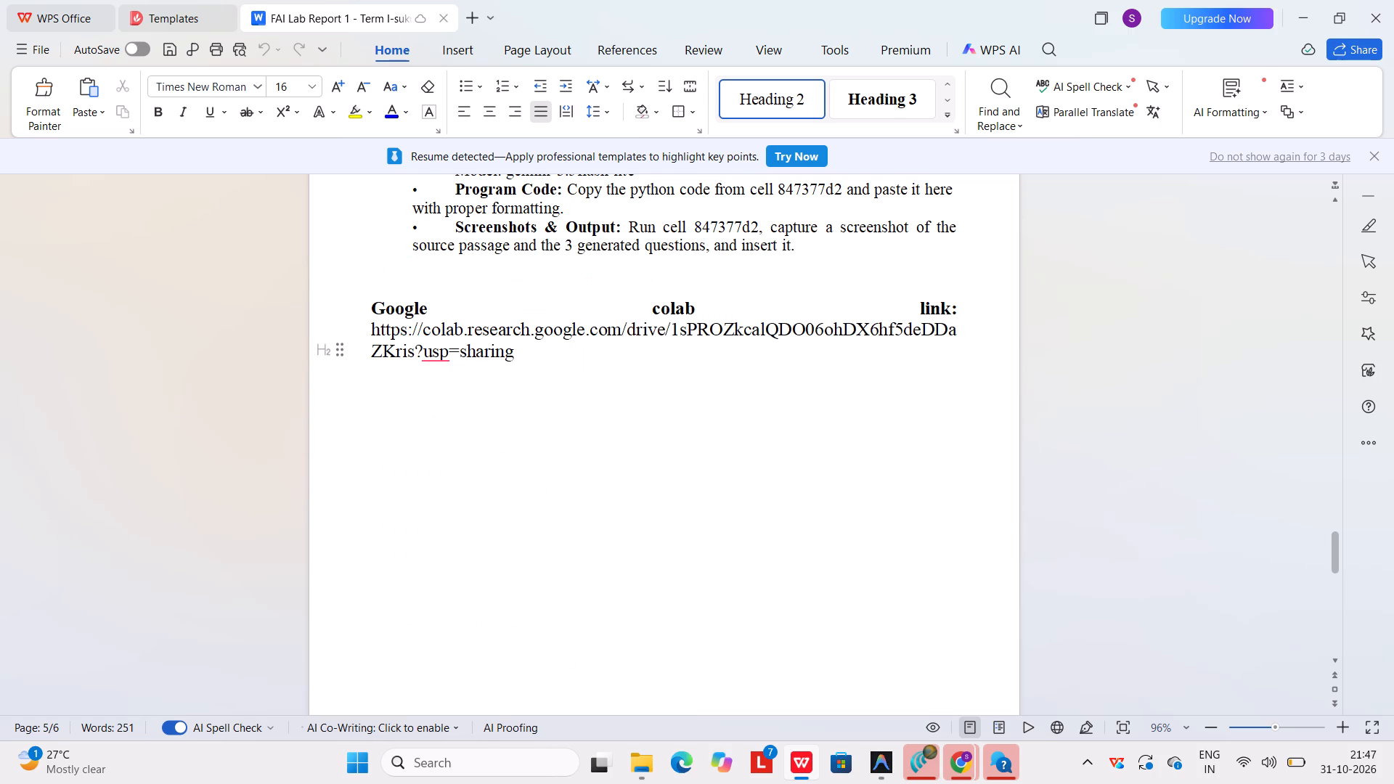
drag(370, 330, 549, 358)
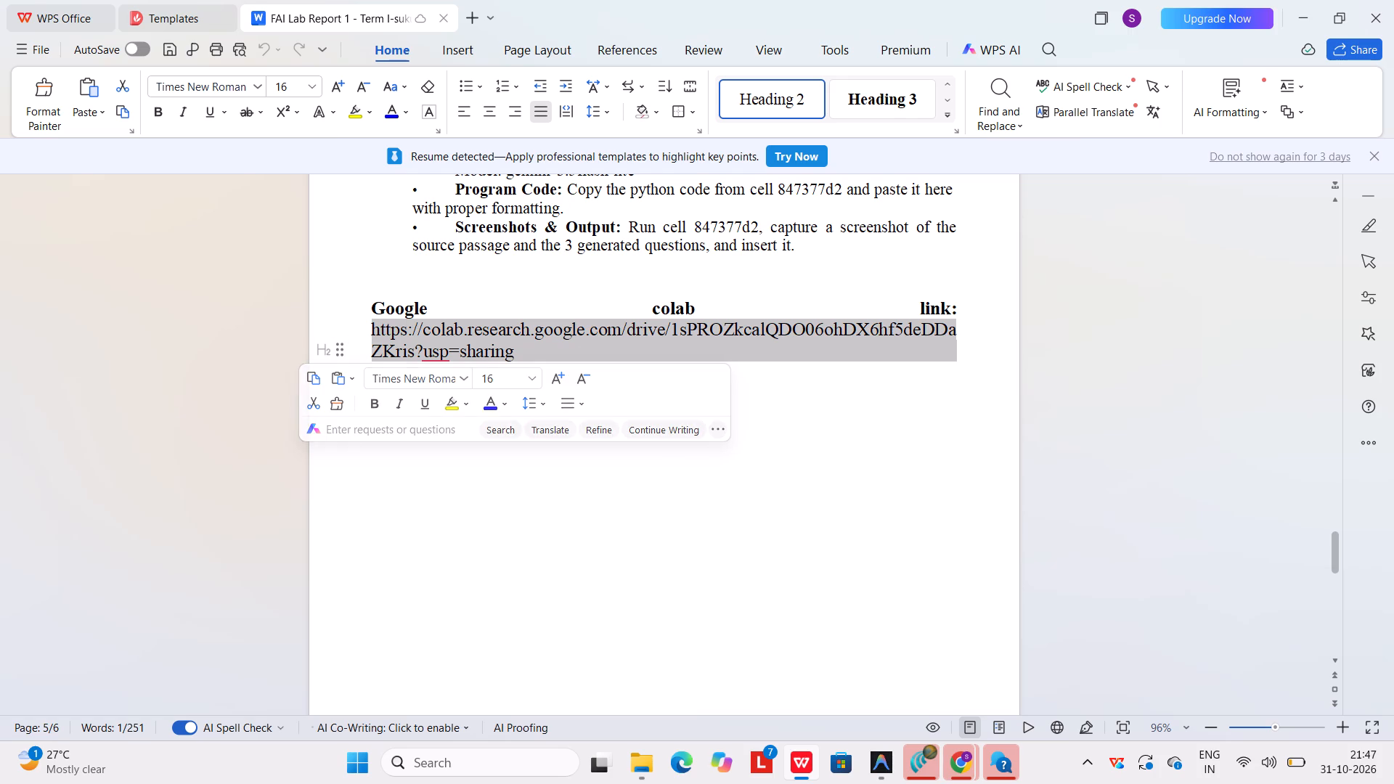
click(274, 342)
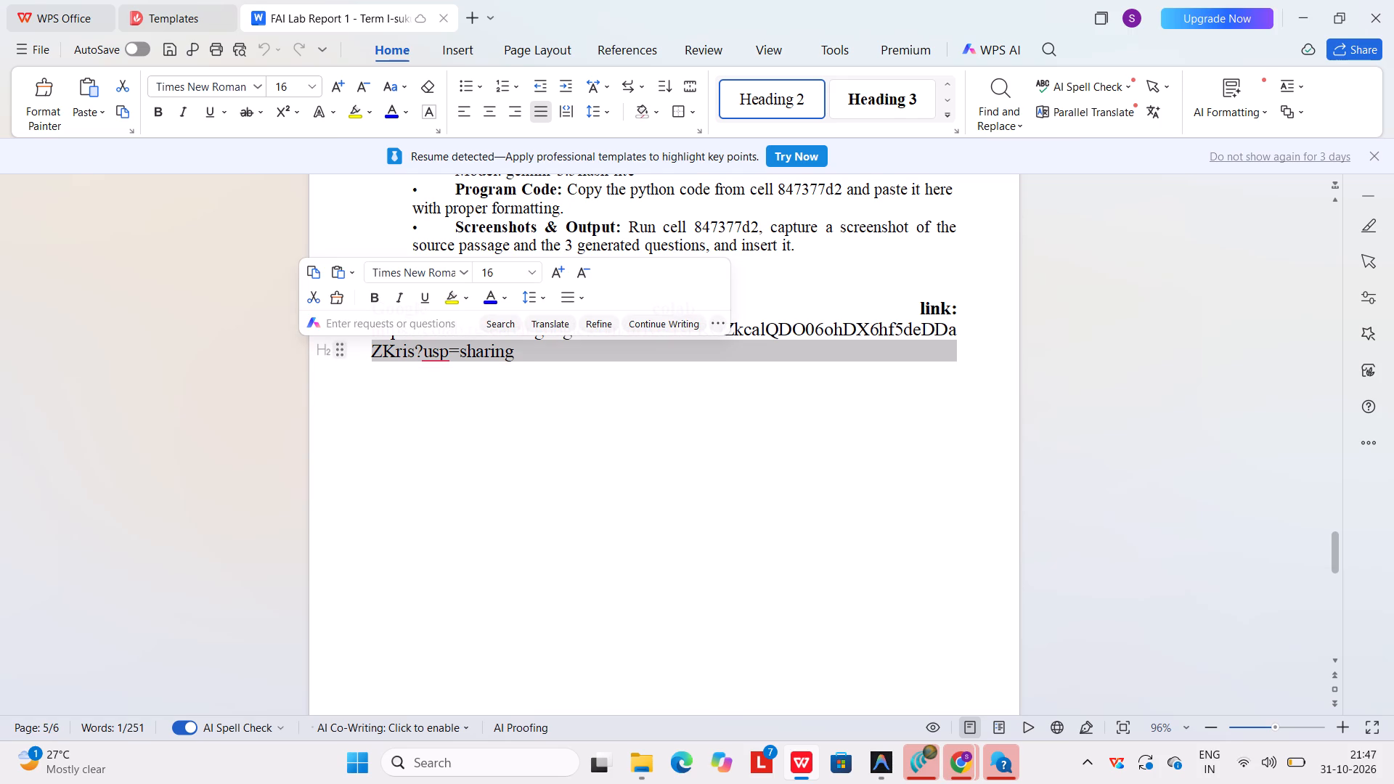
click(344, 351)
key(BackSpace)
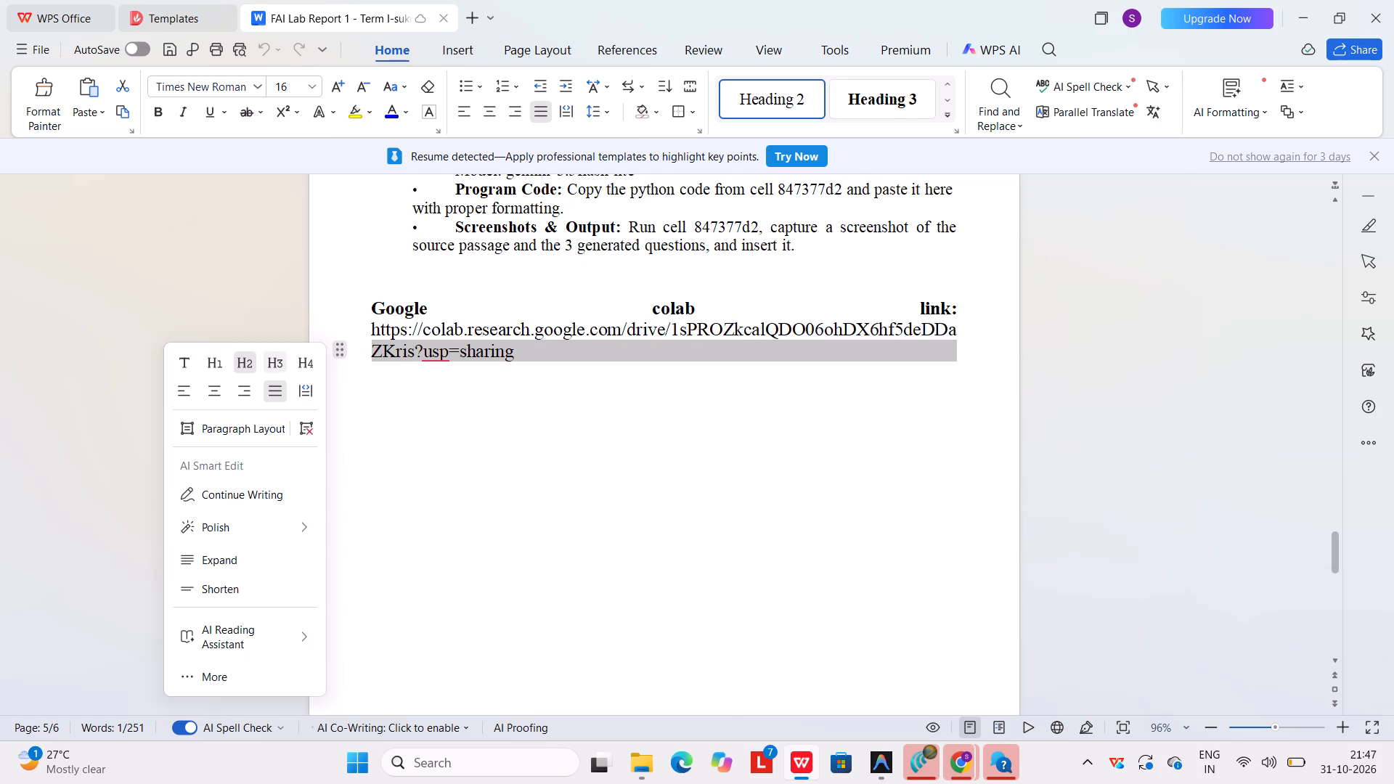
click(537, 327)
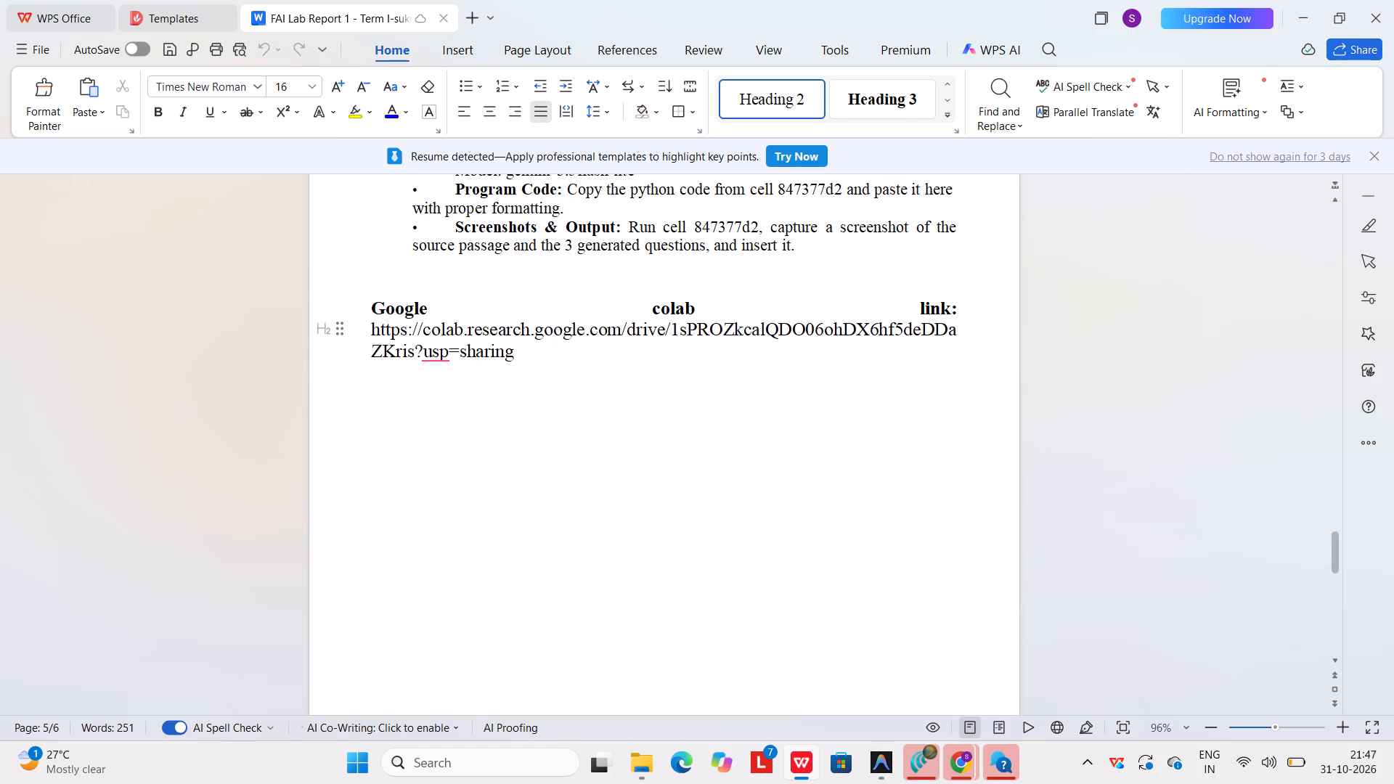
drag(372, 332, 548, 354)
key(BackSpace)
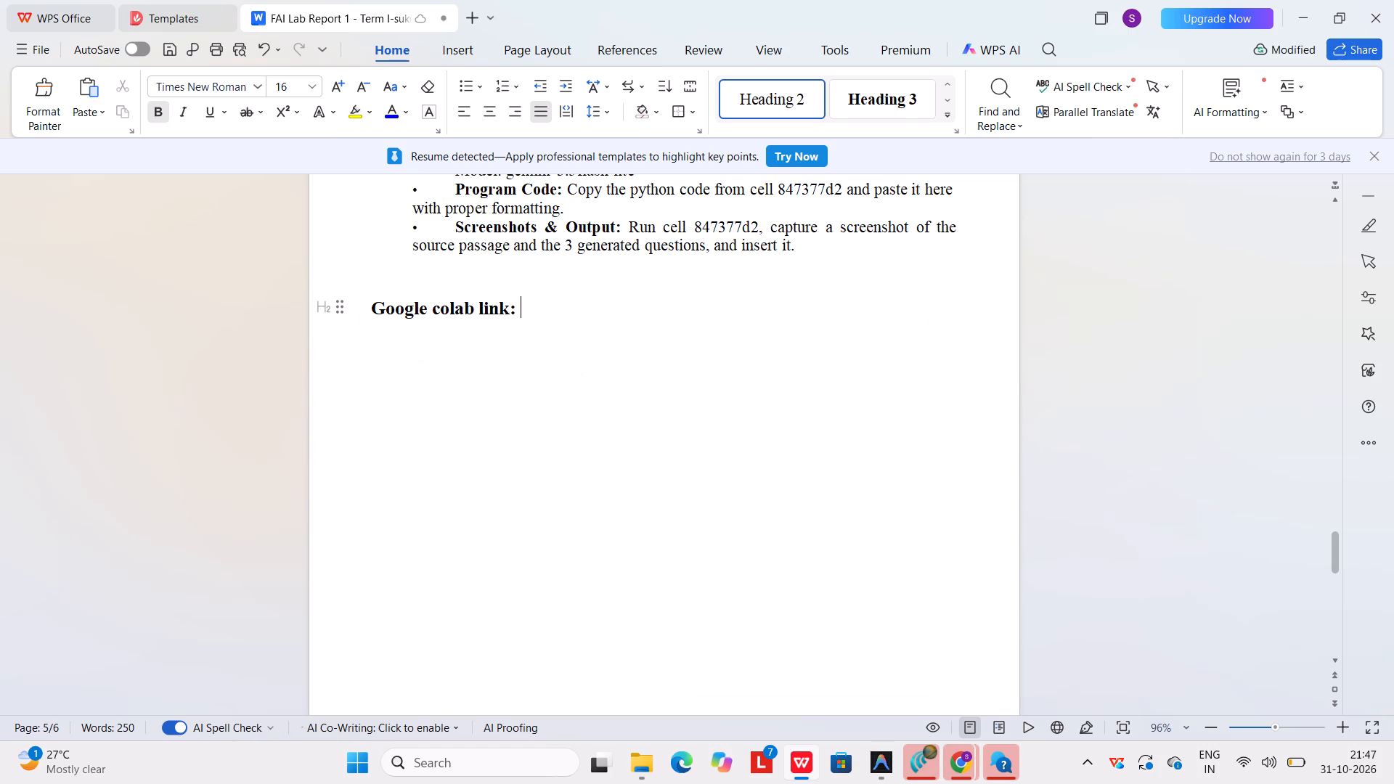
Open the Insert Hyperlink dialog after the "Google colab link:" heading.
right_click(548, 354)
click(619, 269)
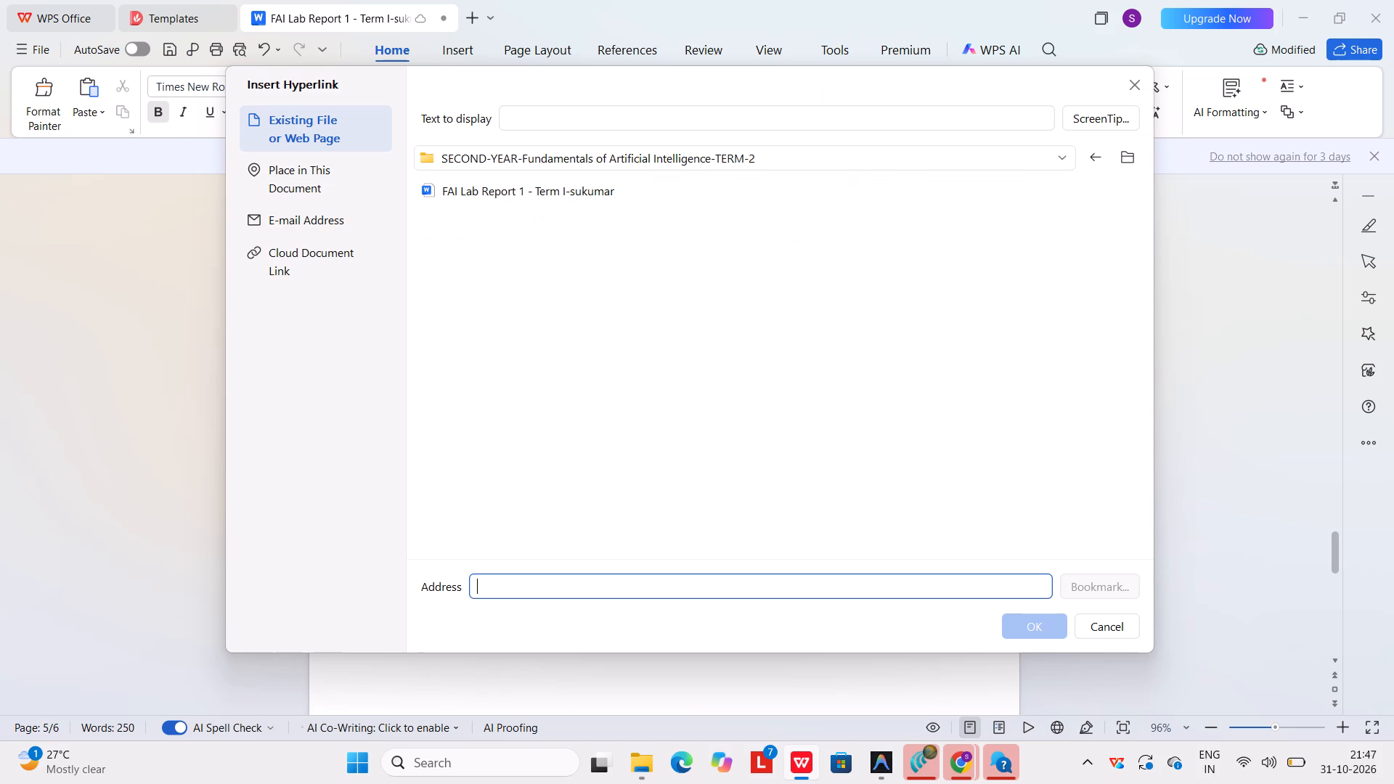
scroll(547, 584, down, 1)
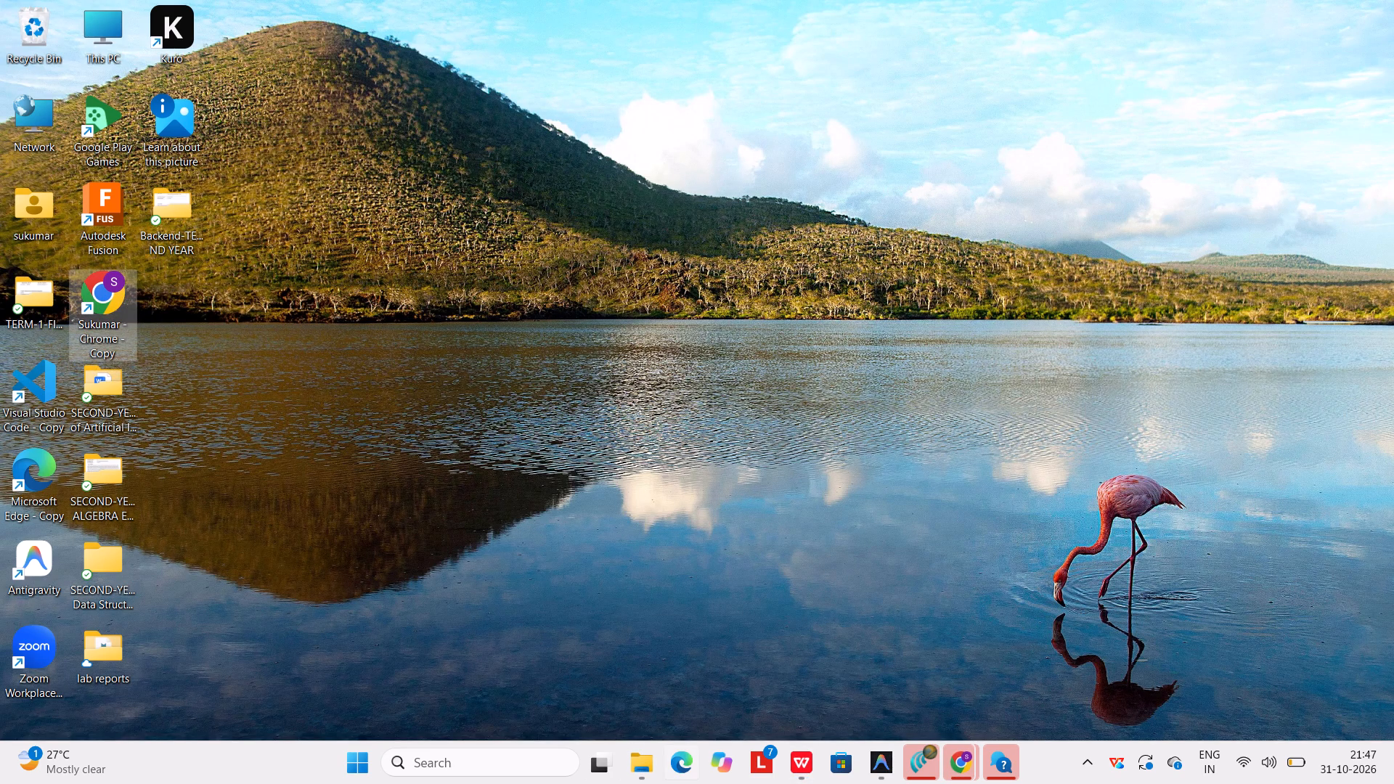
Launch Chrome from the desktop, maximize its window and open a new window under the other user profile.
double_click(109, 310)
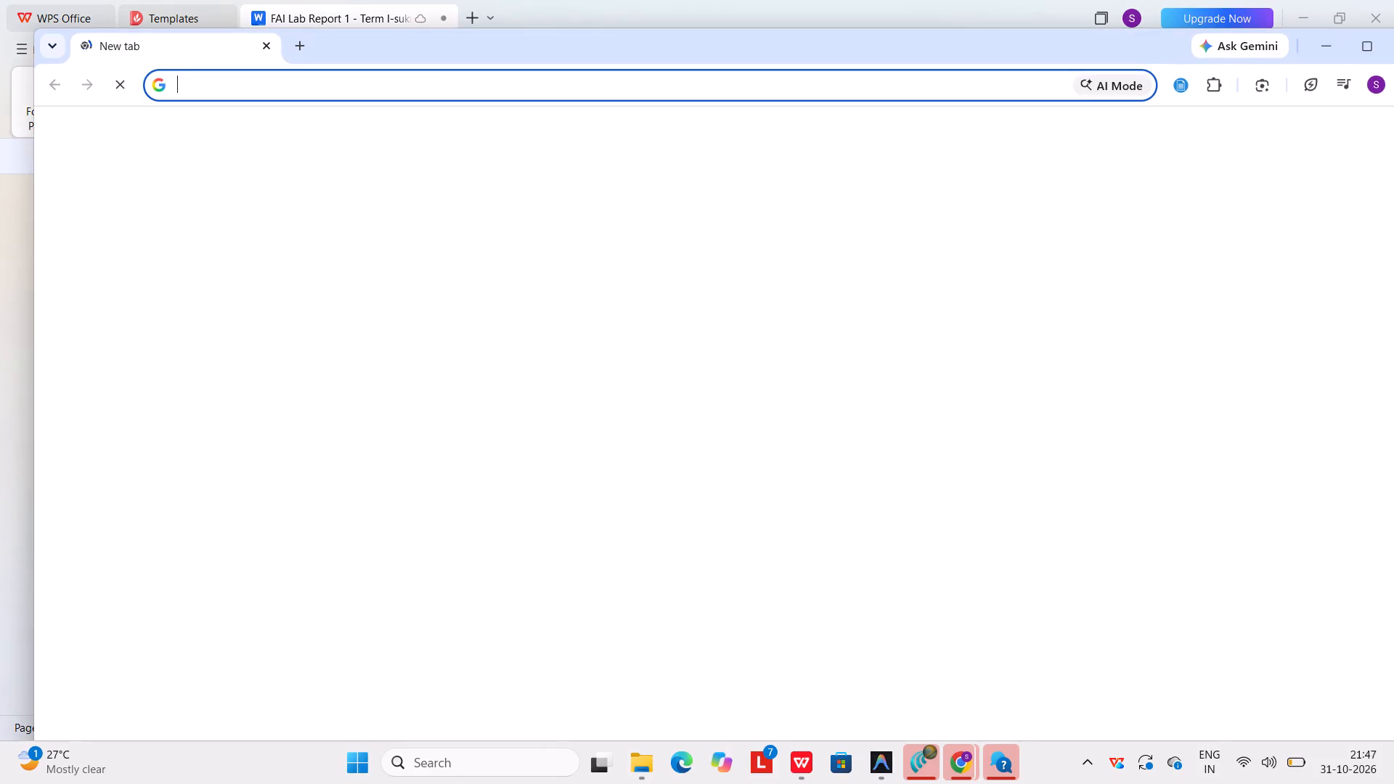
click(1367, 56)
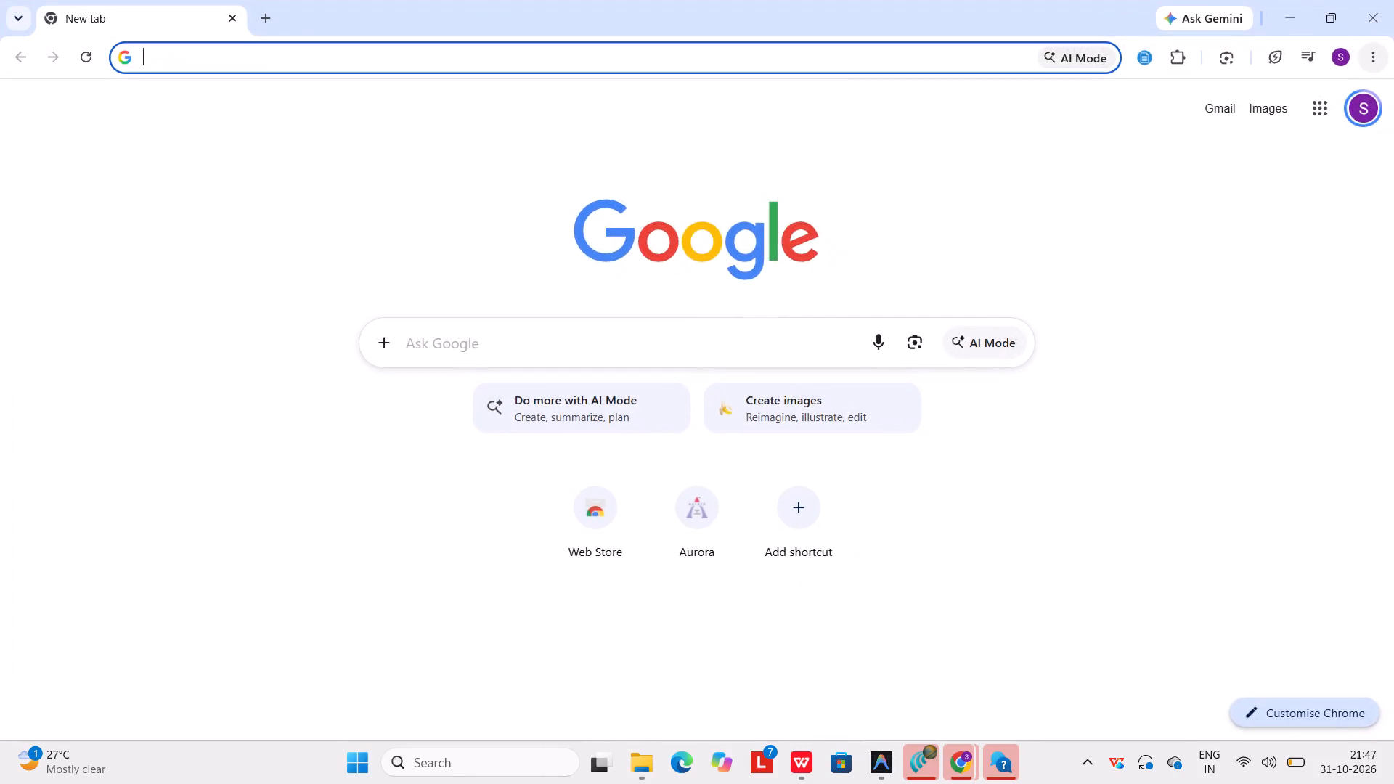
click(1335, 57)
click(1189, 447)
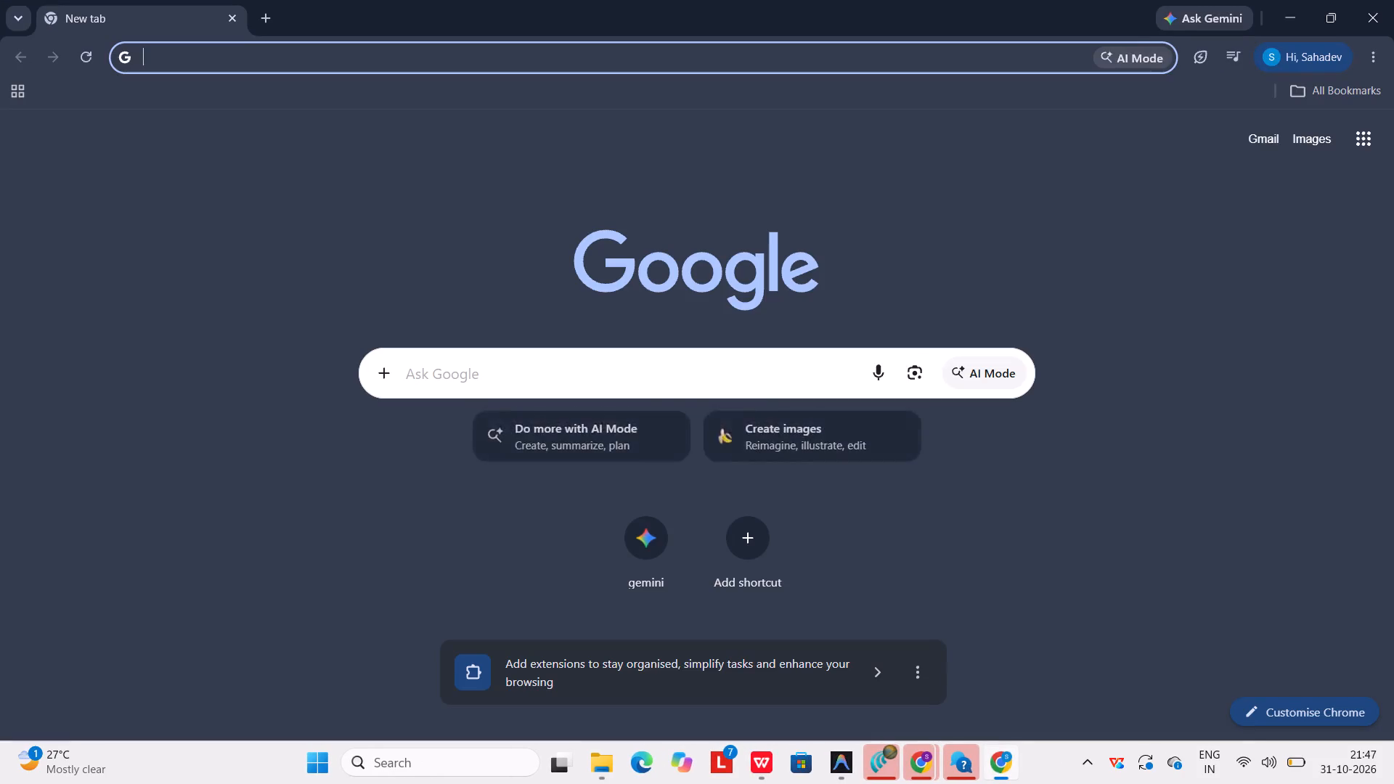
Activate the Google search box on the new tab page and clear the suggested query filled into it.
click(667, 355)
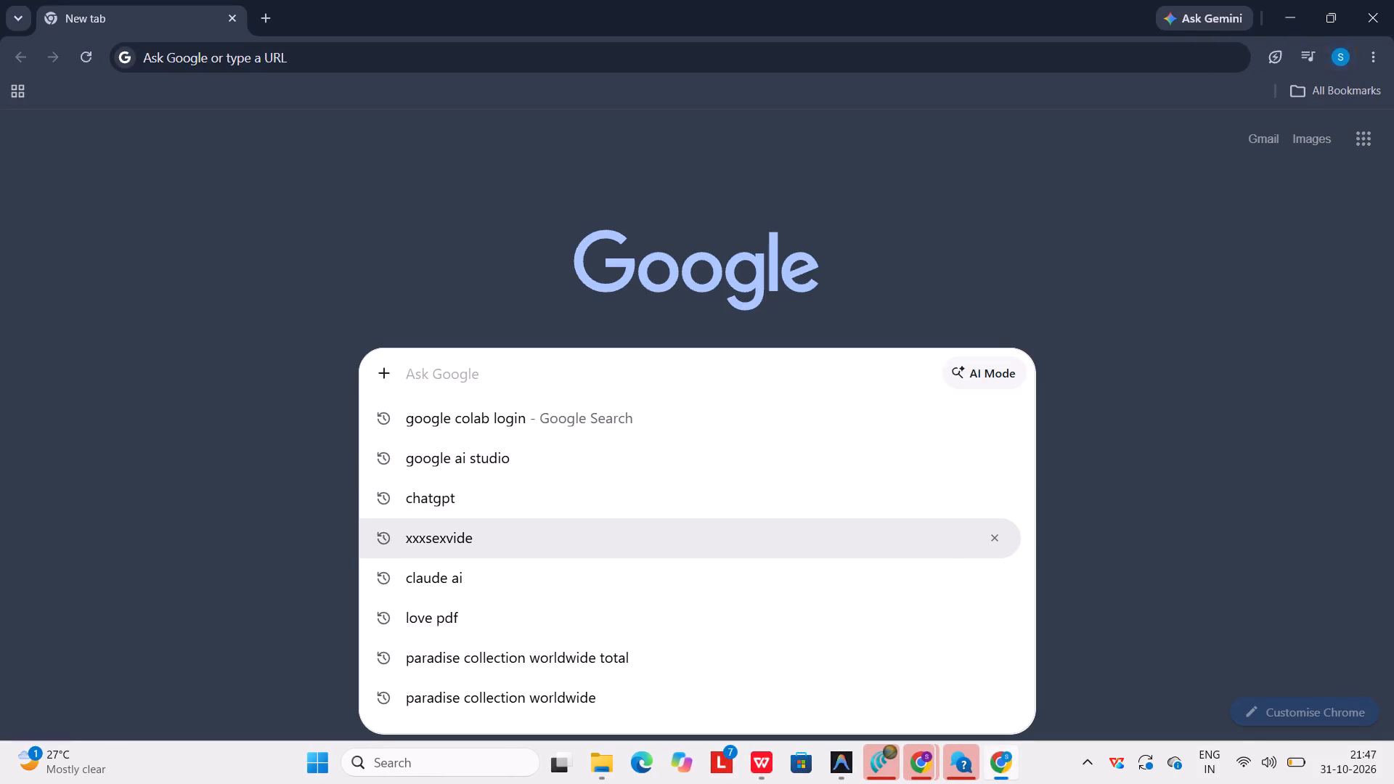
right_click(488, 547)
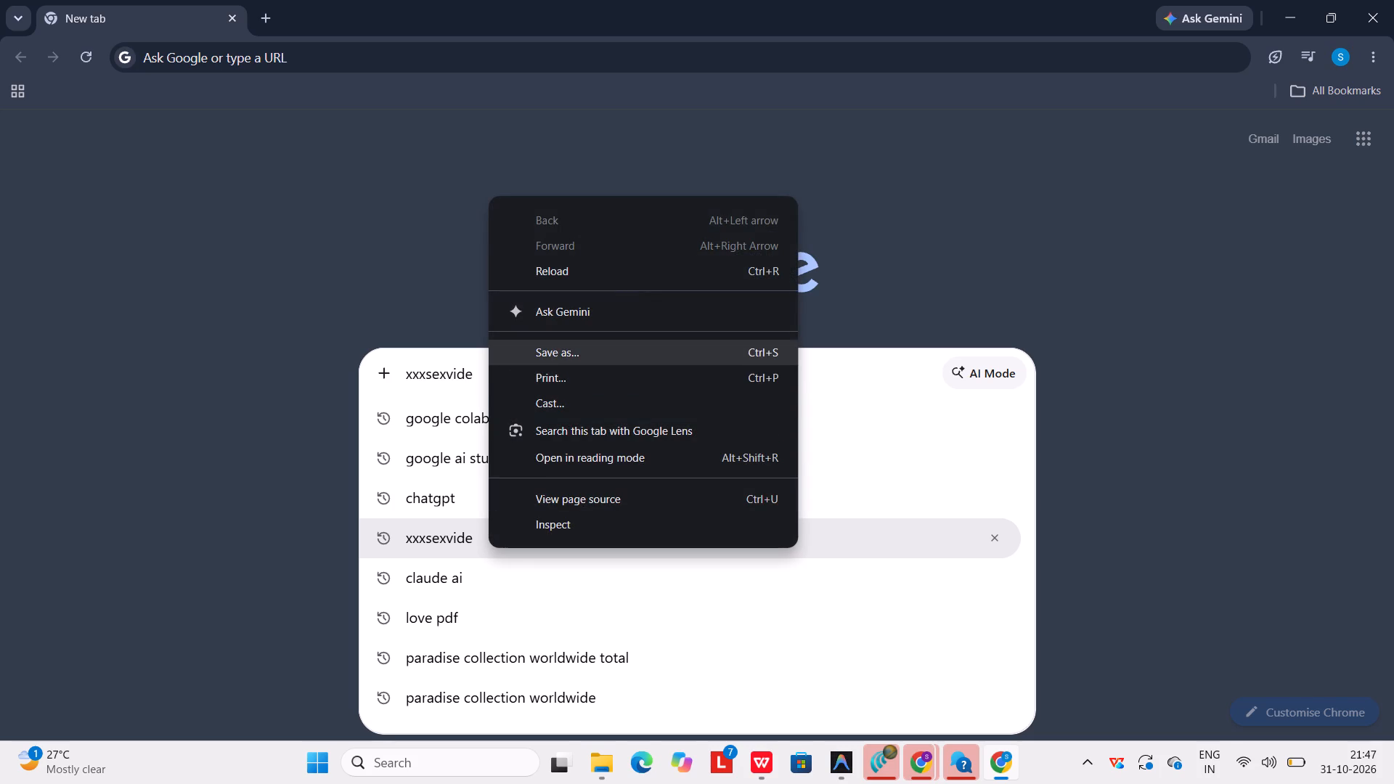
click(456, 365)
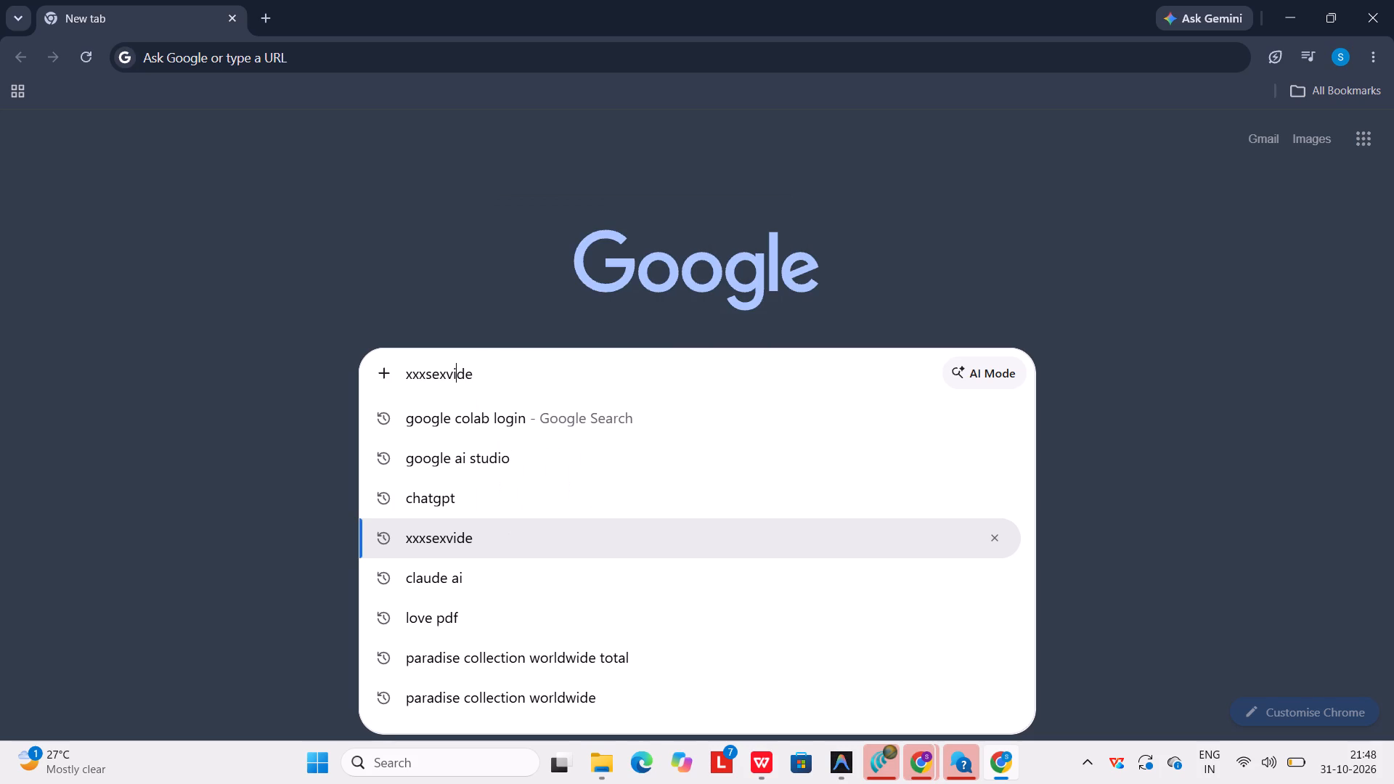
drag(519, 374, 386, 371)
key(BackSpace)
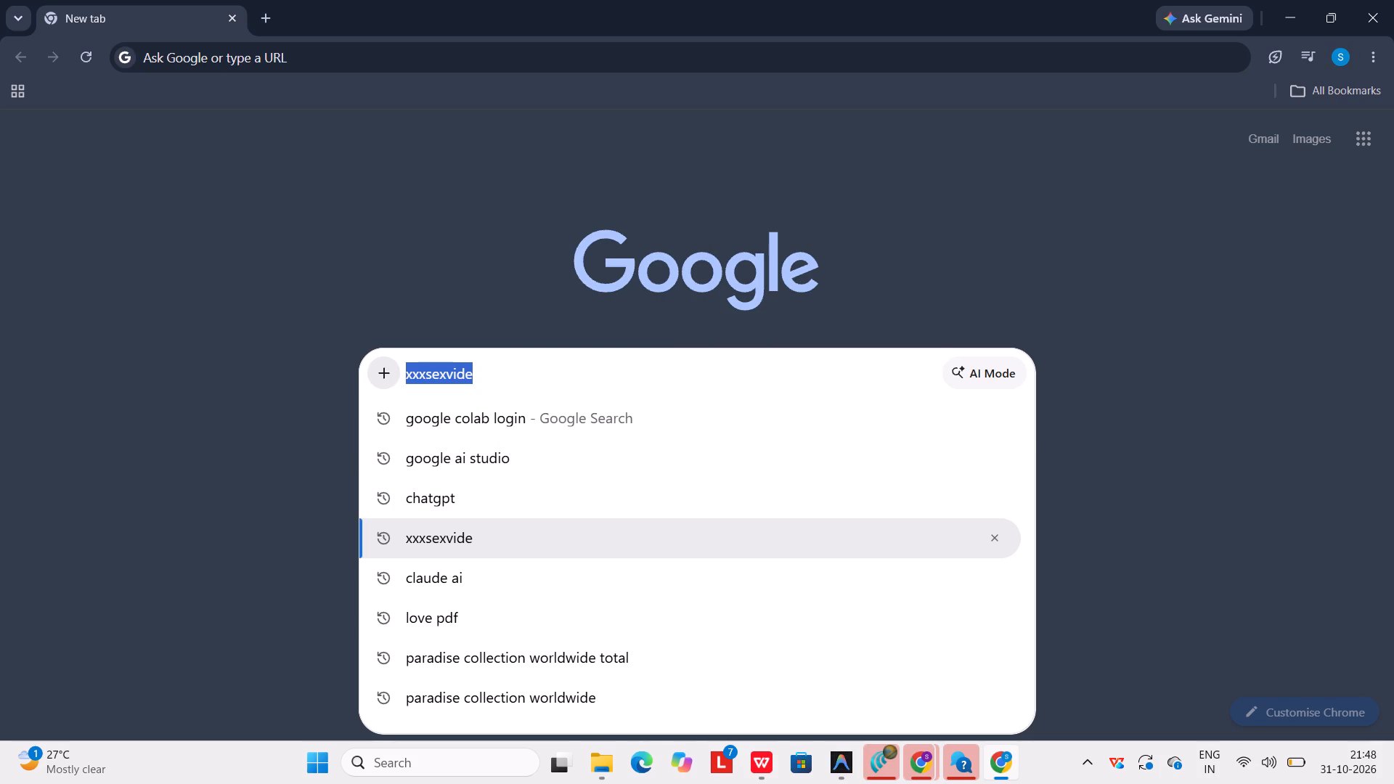
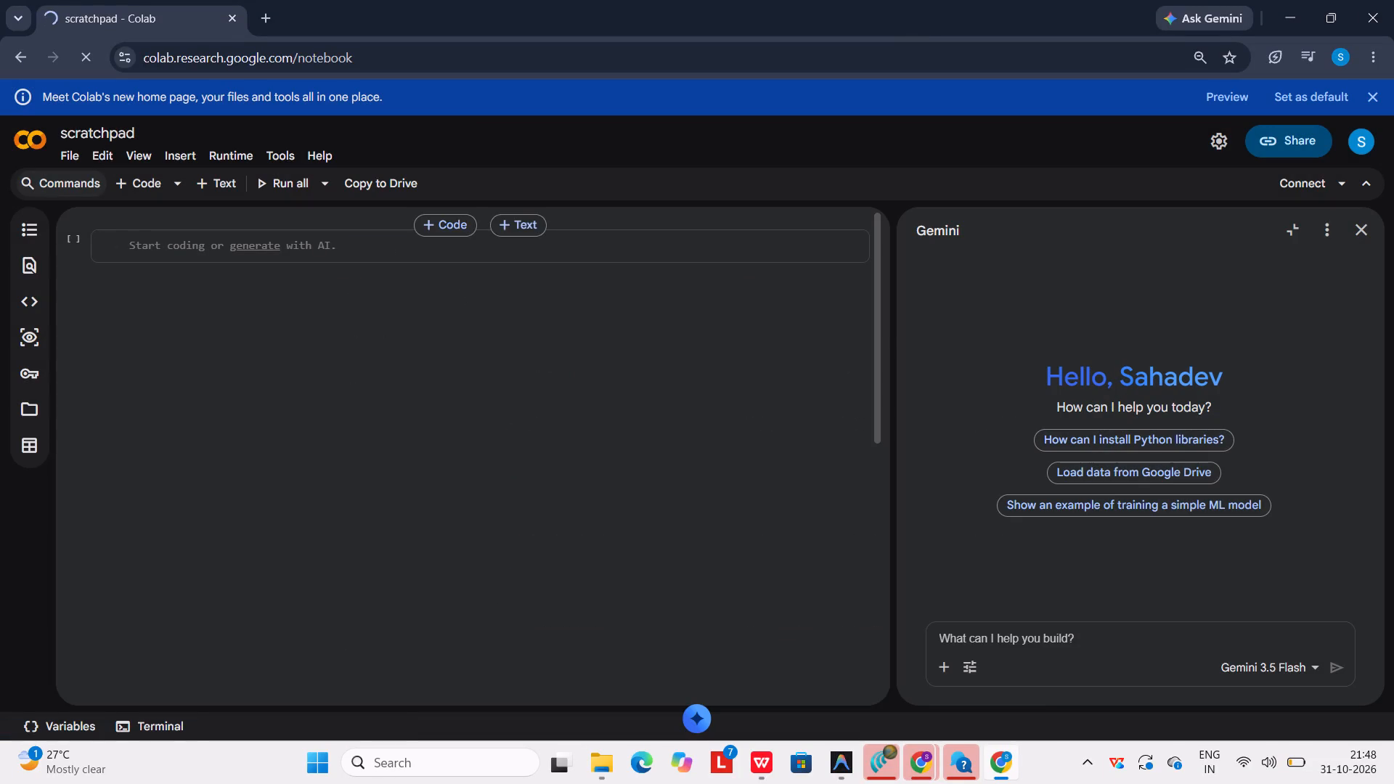
Close the Gemini pane in Colab and copy the sharing link of the LAB-REPORT-1-FAI notebook.
click(1362, 236)
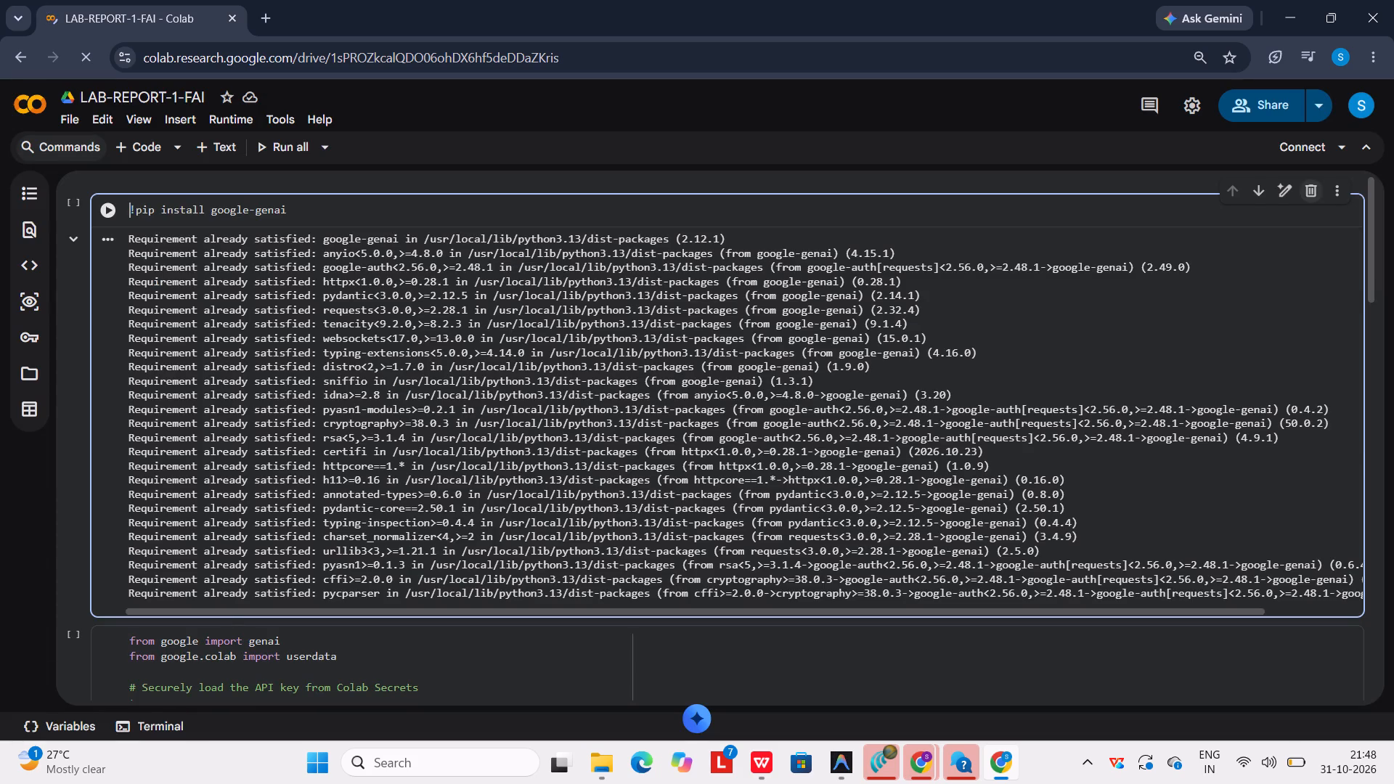
scroll(998, 388, down, 3)
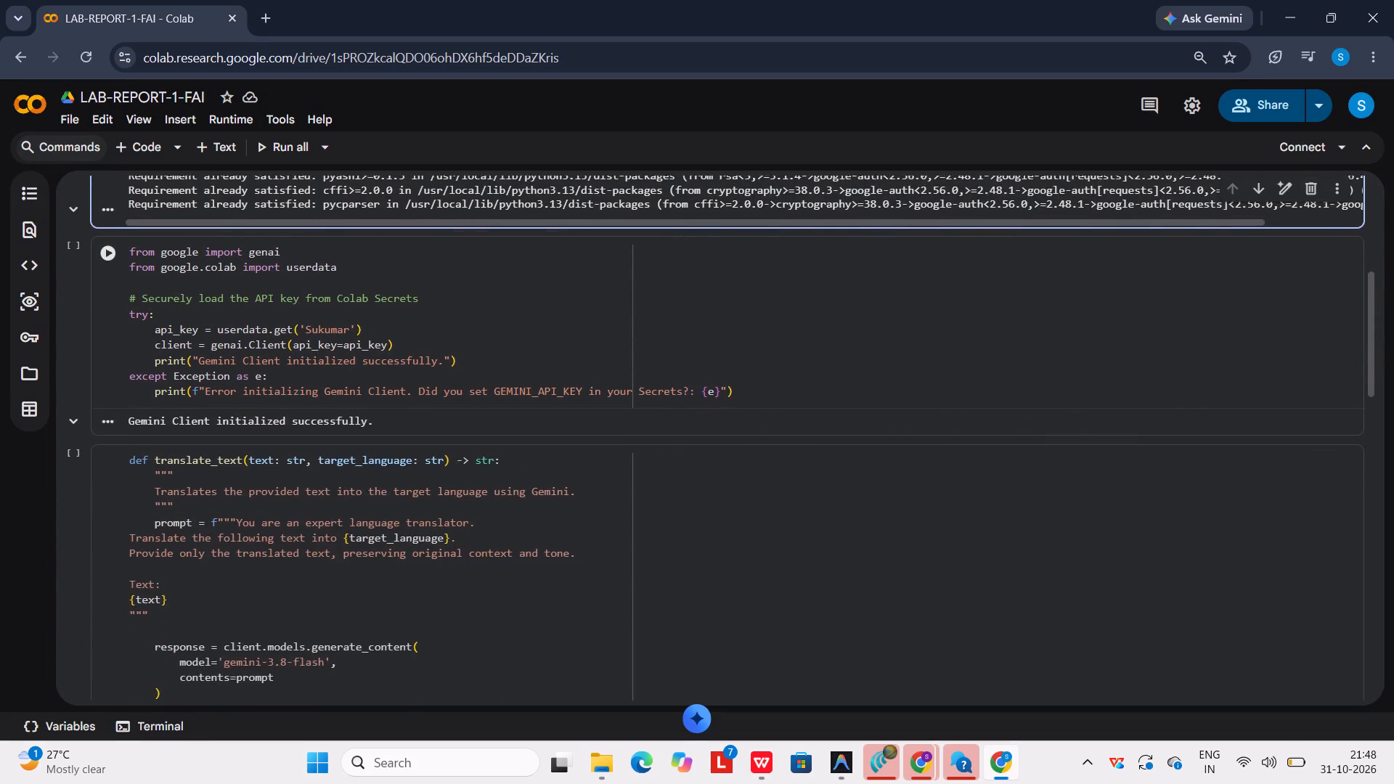
scroll(998, 388, down, 2)
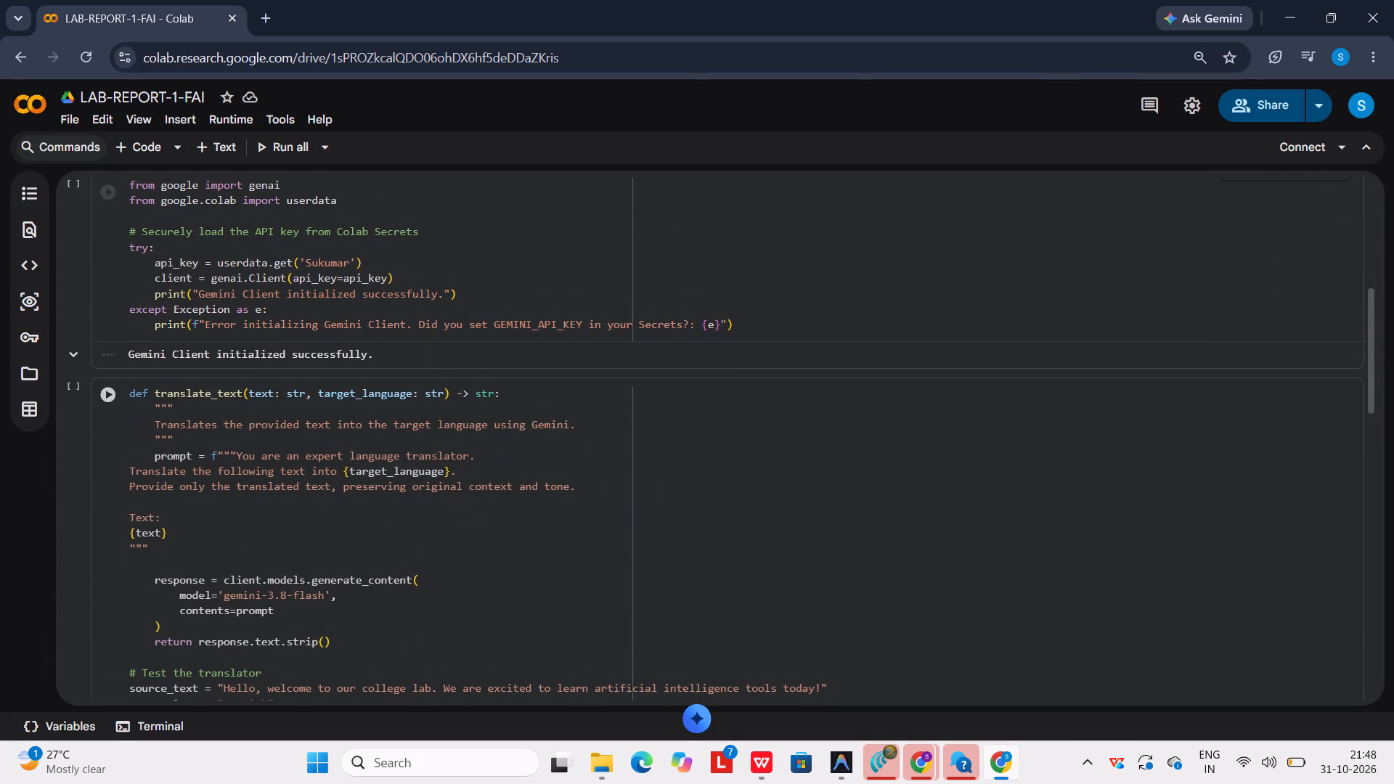
click(1232, 103)
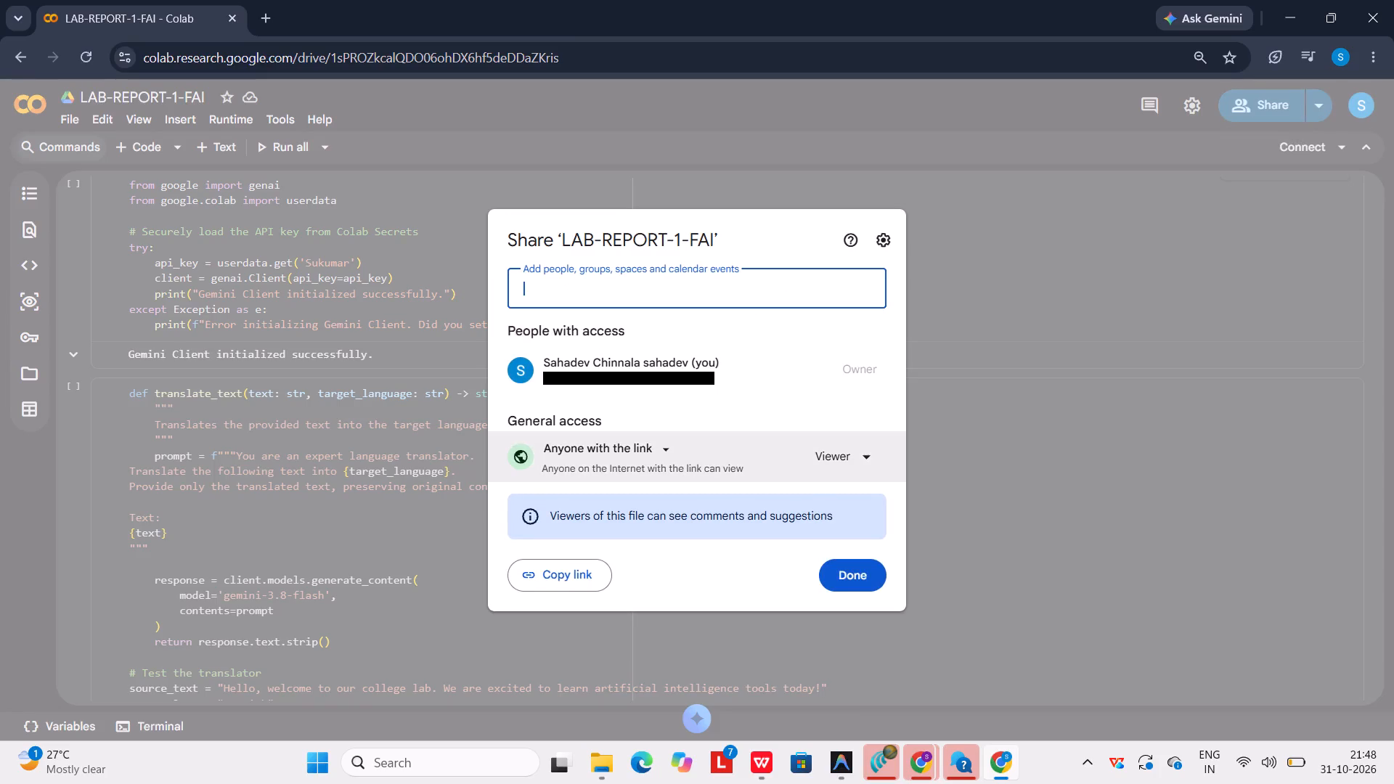
click(588, 578)
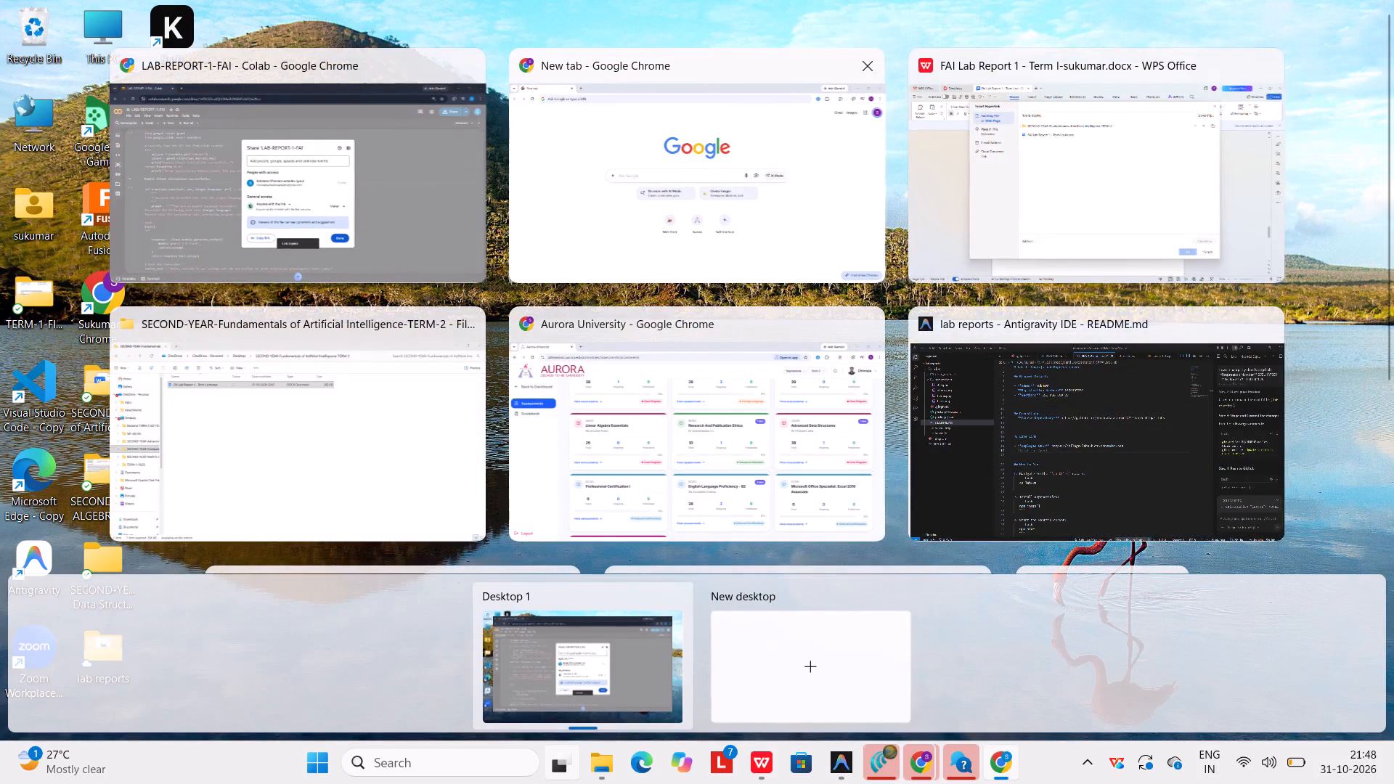
click(1037, 224)
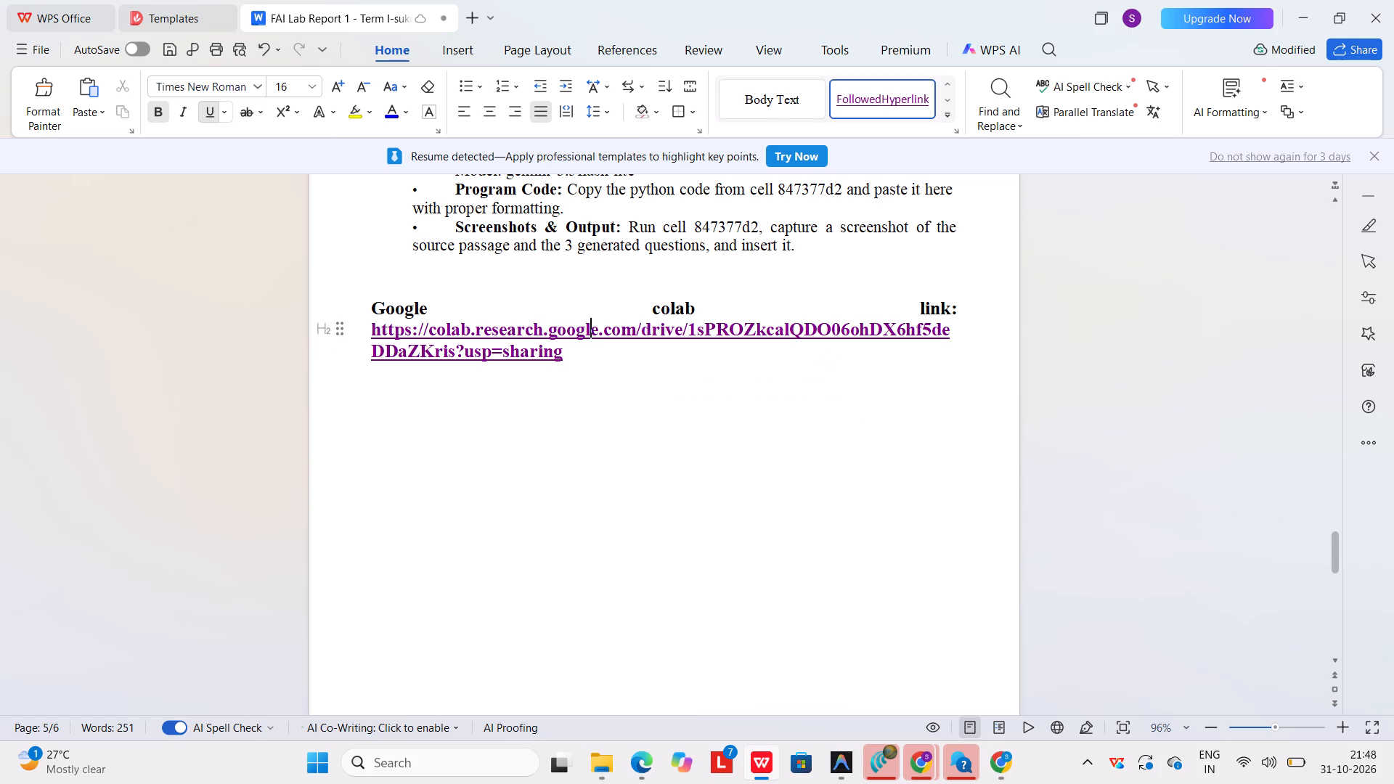
ctrl+click(659, 327)
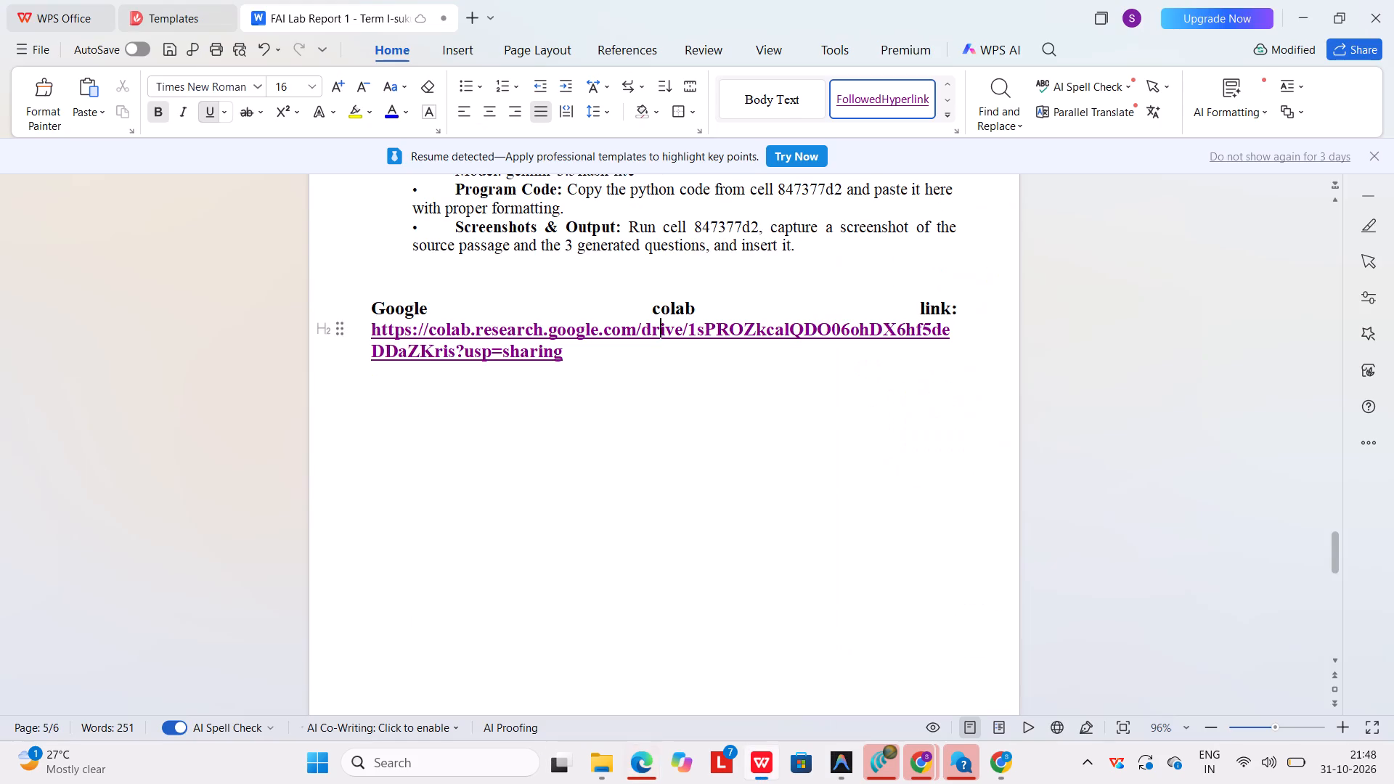
Review the Question 1 code picture, its final output and description, and the preceding certificate page in the report.
scroll(659, 327, up, 12)
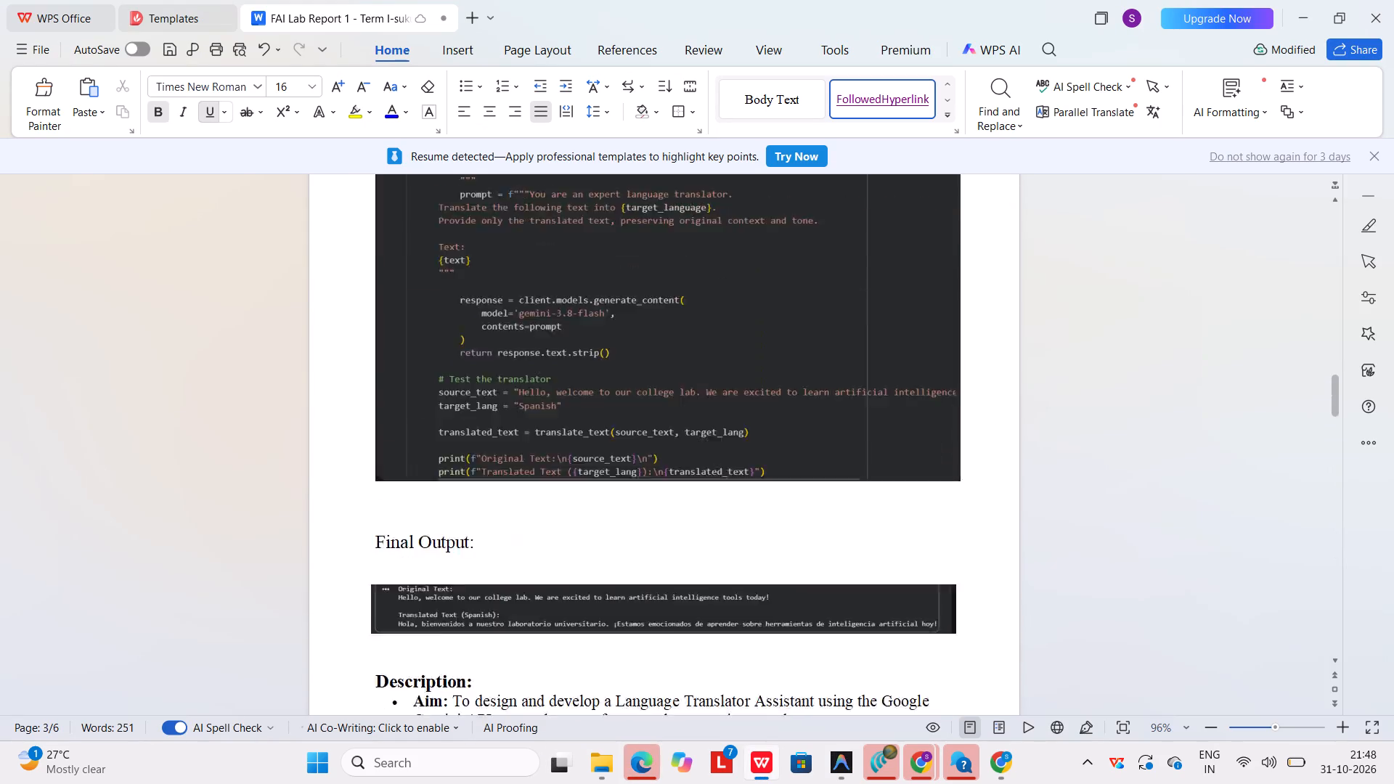
scroll(659, 327, up, 2)
scroll(659, 327, down, 1)
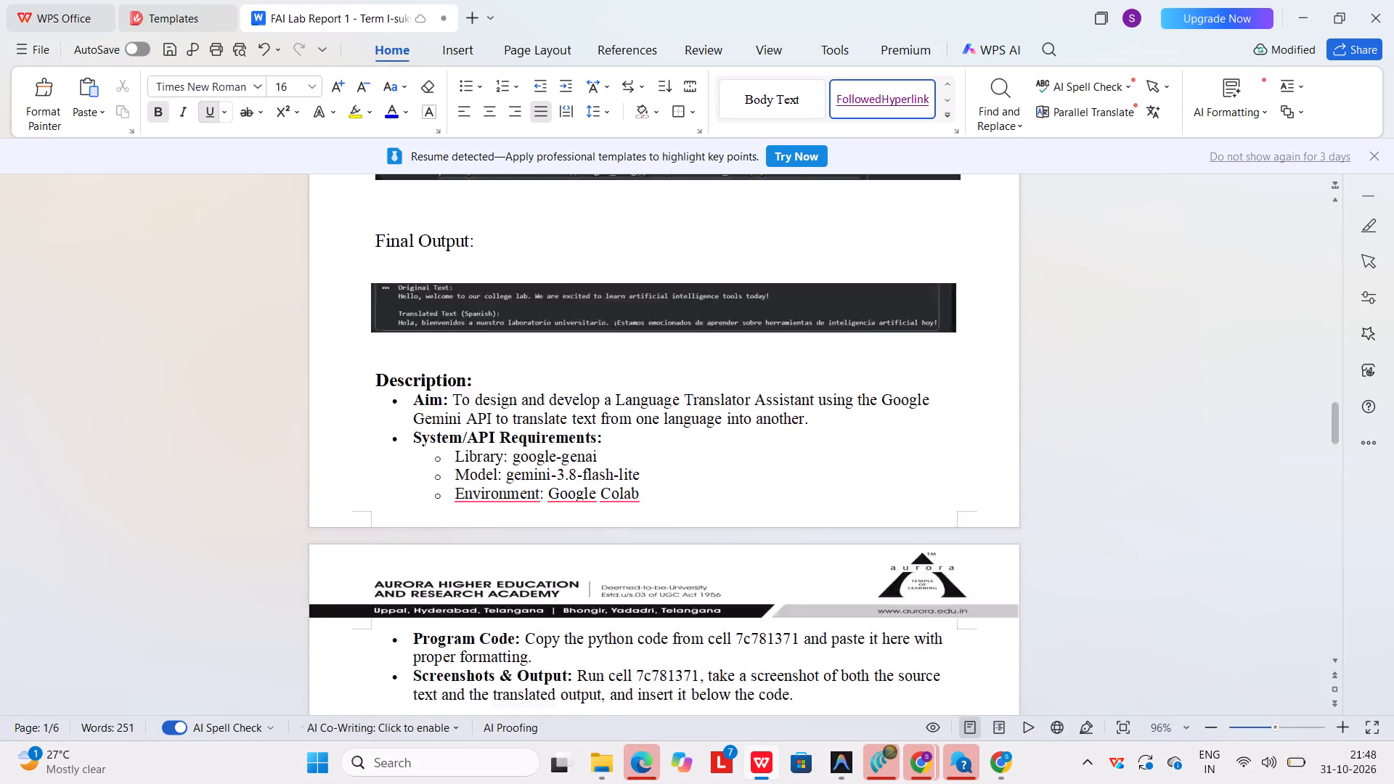
scroll(659, 327, down, 1)
scroll(659, 327, up, 6)
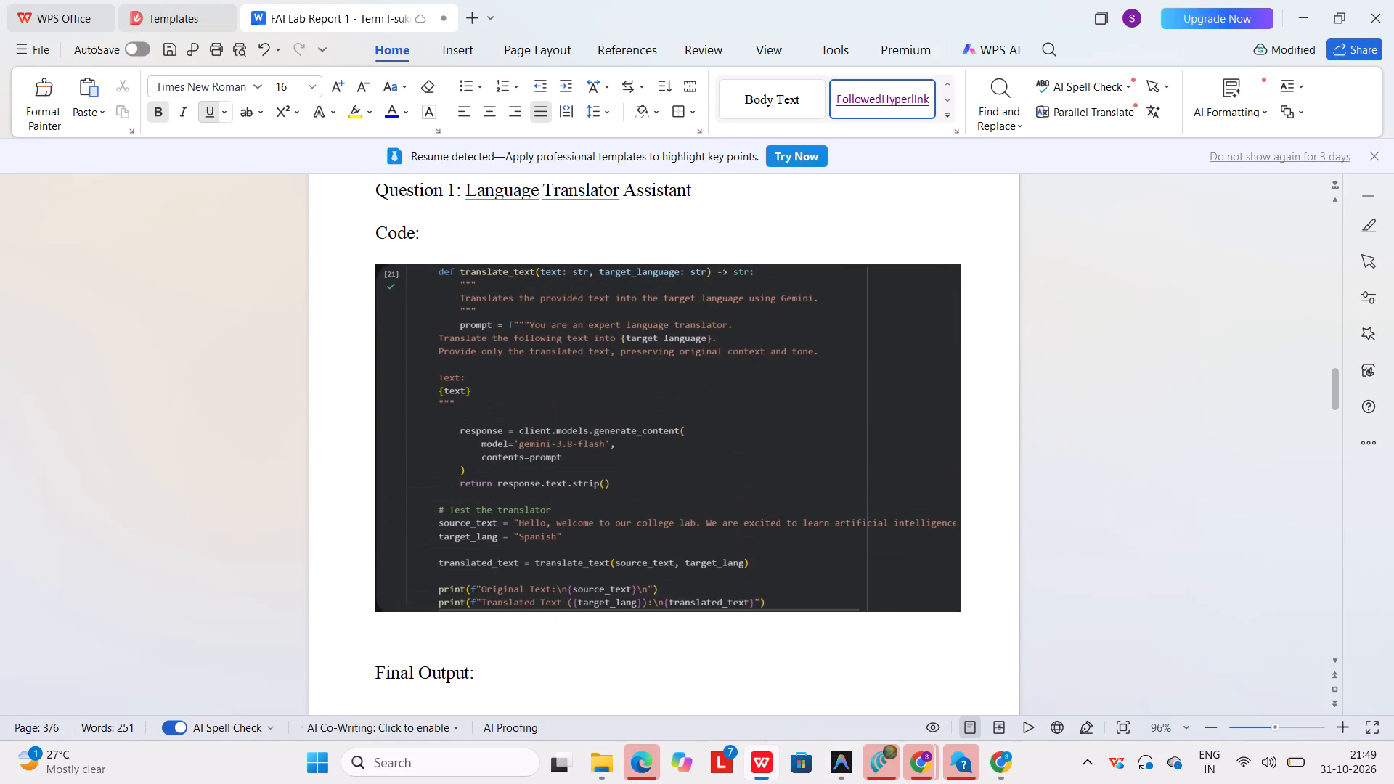
click(643, 374)
click(643, 374)
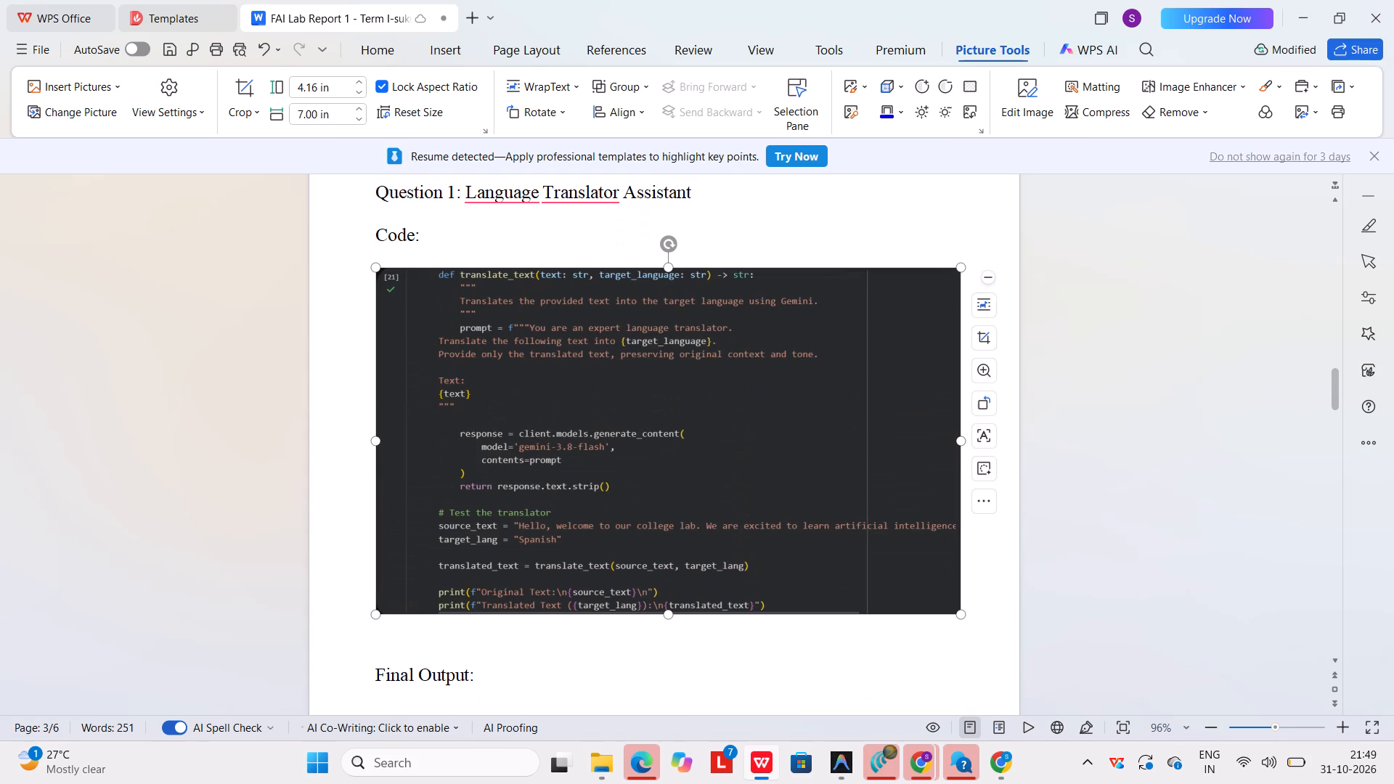
scroll(643, 374, up, 1)
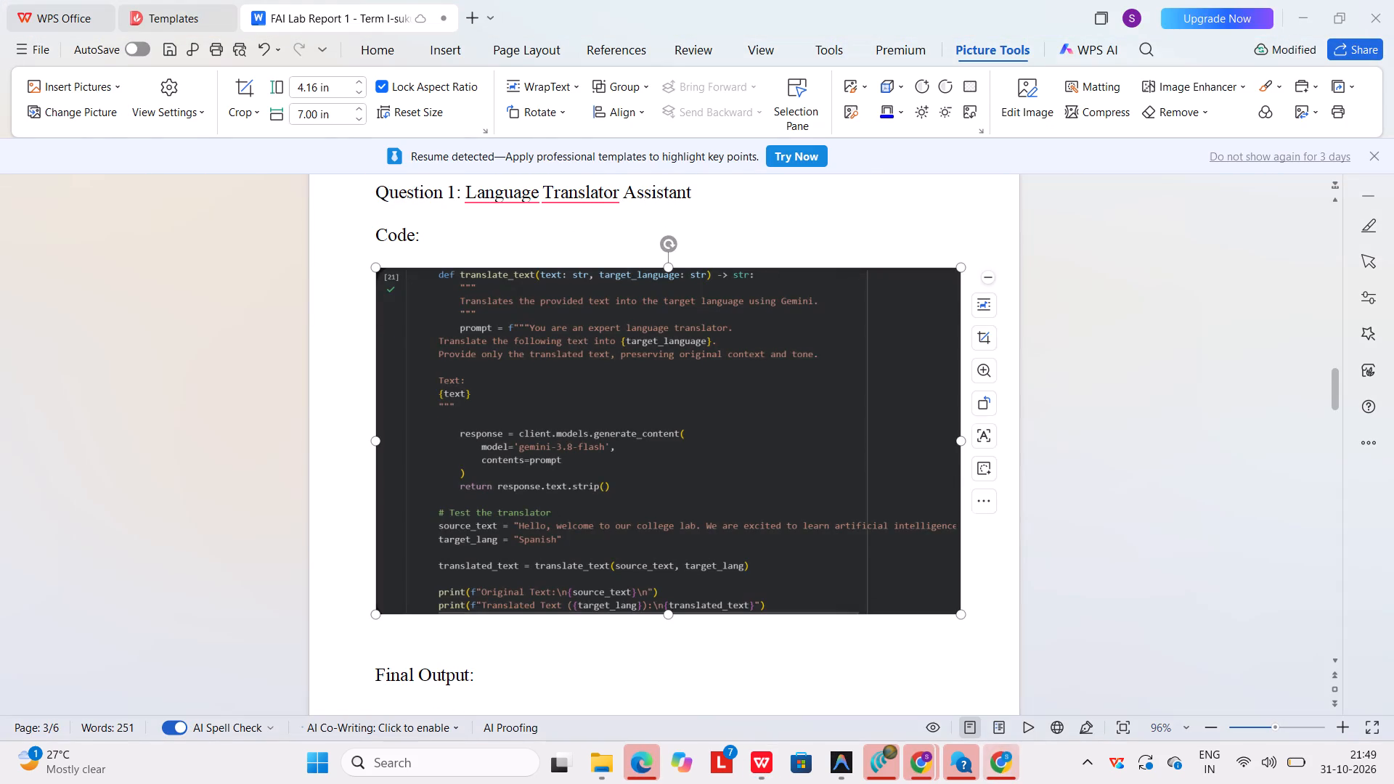
scroll(643, 374, up, 7)
scroll(643, 374, down, 2)
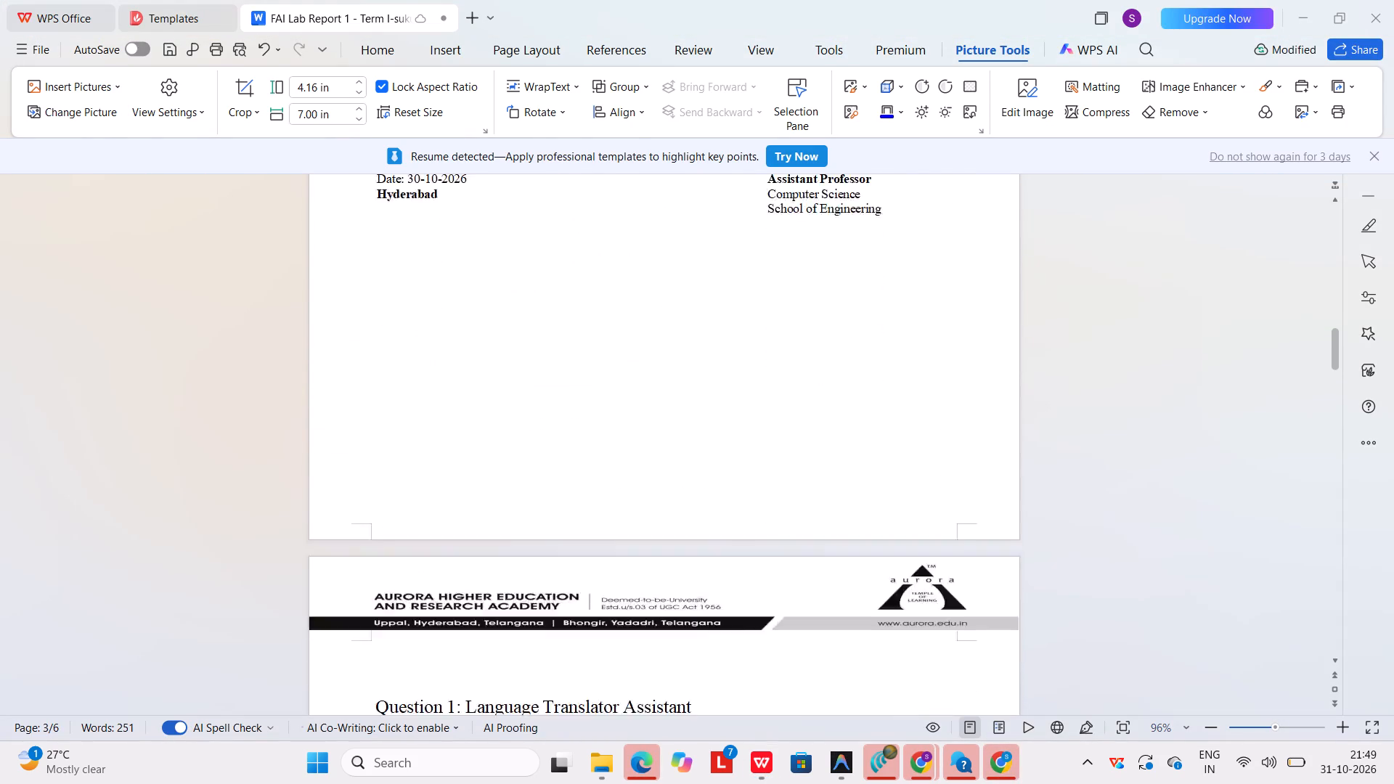
scroll(643, 374, down, 3)
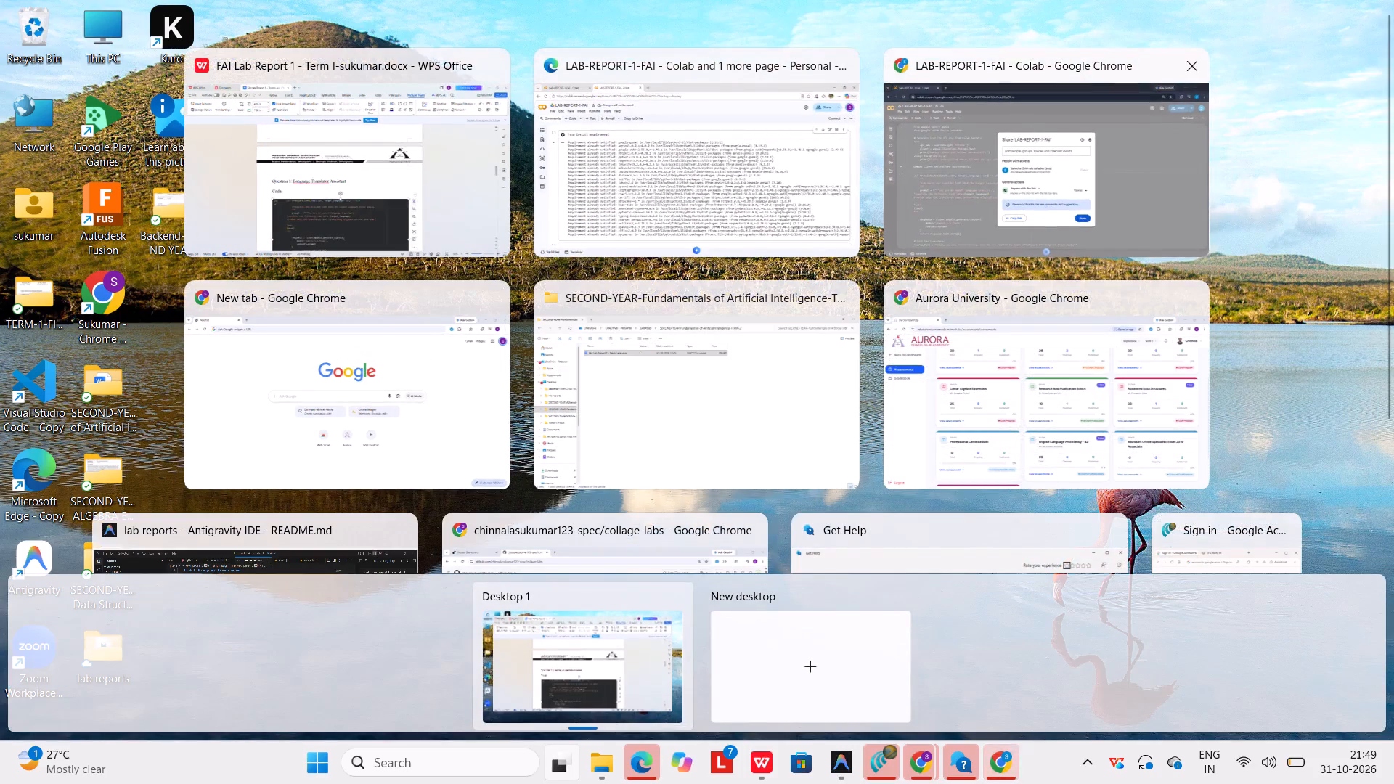
Switch to the LAB-REPORT-1-FAI notebook in Chrome, dismiss its Share dialog and examine the Gemini client and translator code cells.
click(992, 185)
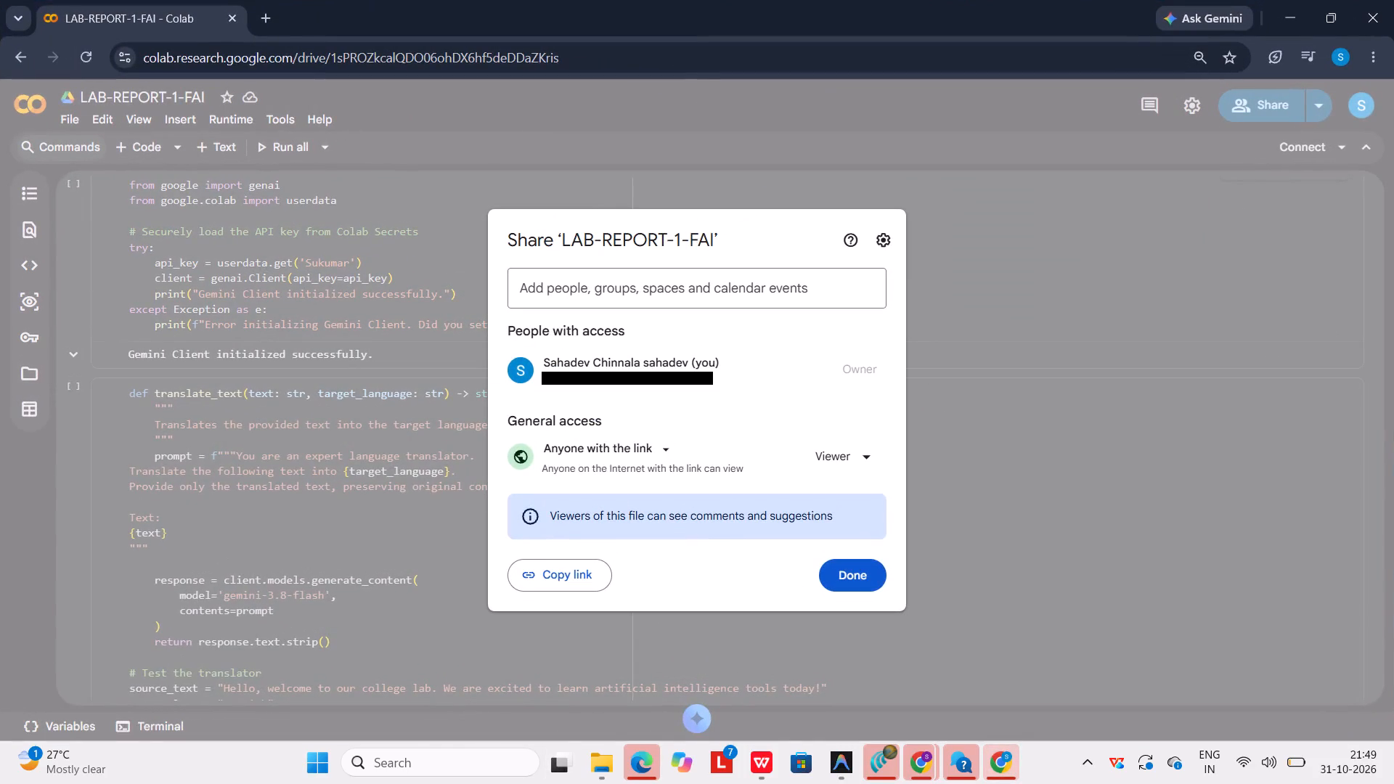
click(1124, 184)
scroll(554, 335, up, 1)
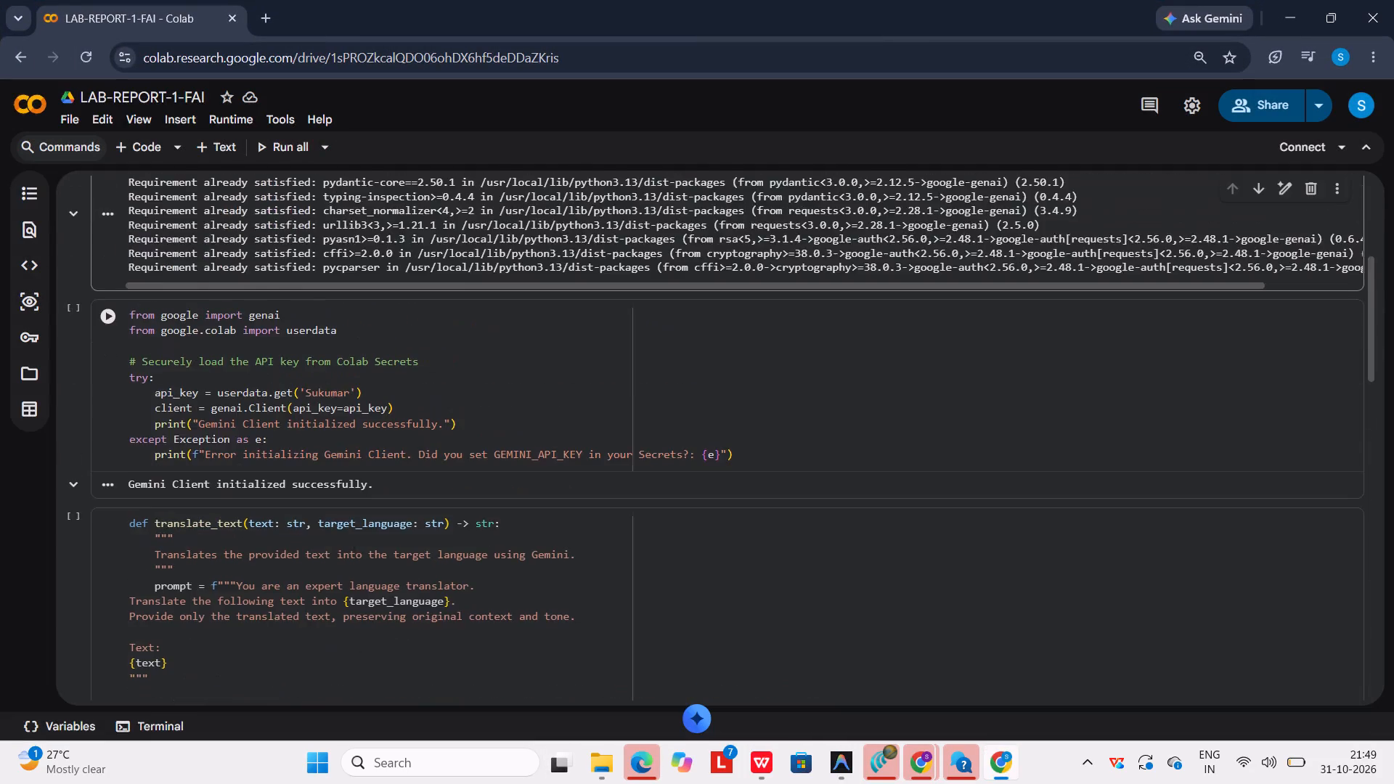
scroll(554, 335, down, 2)
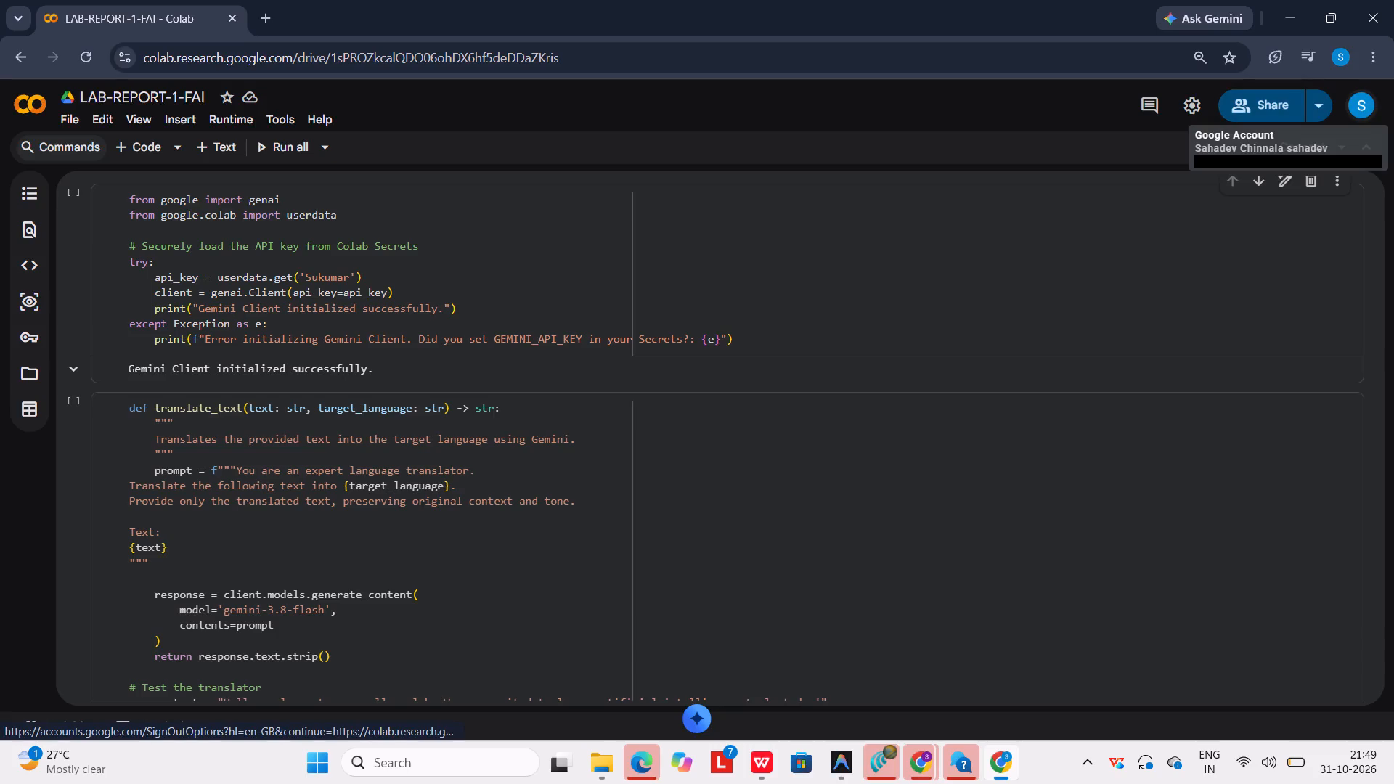
click(1340, 145)
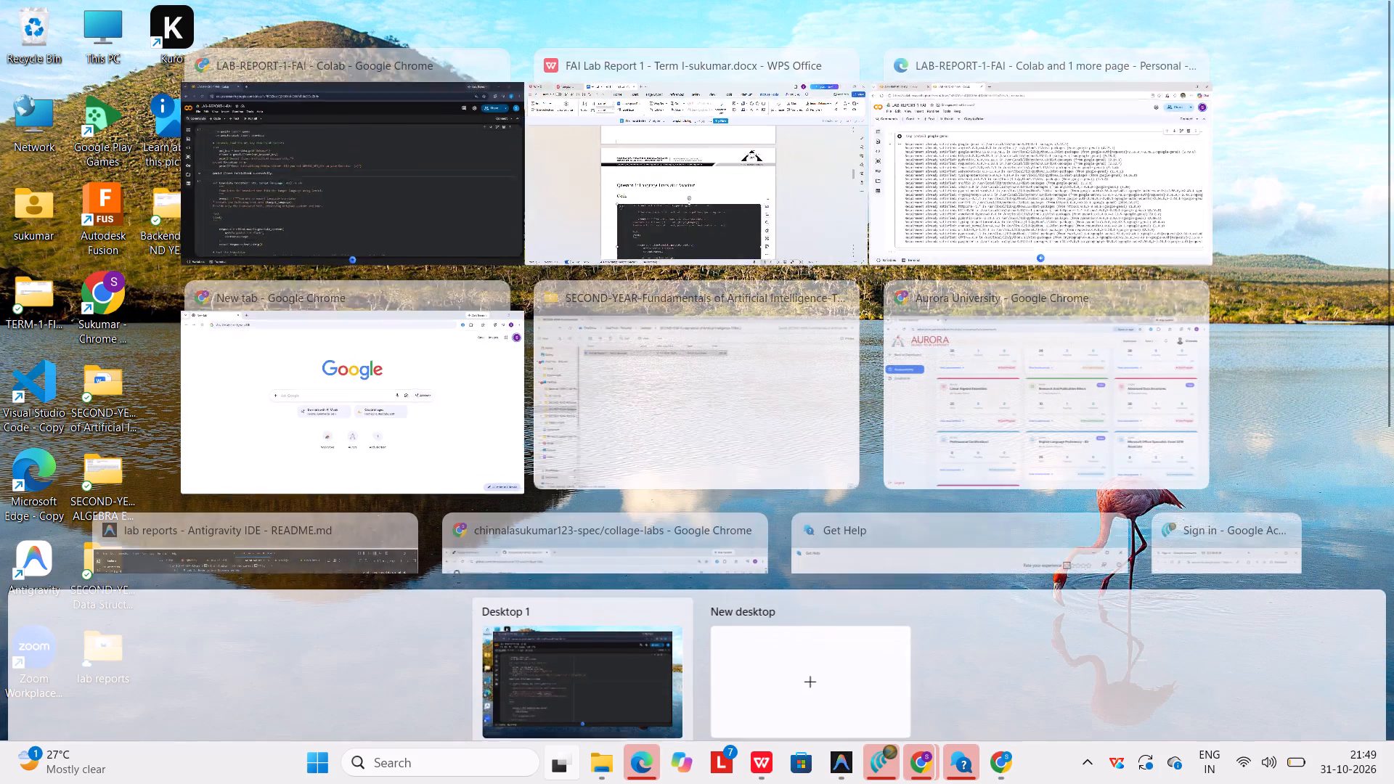
click(792, 208)
scroll(759, 482, down, 6)
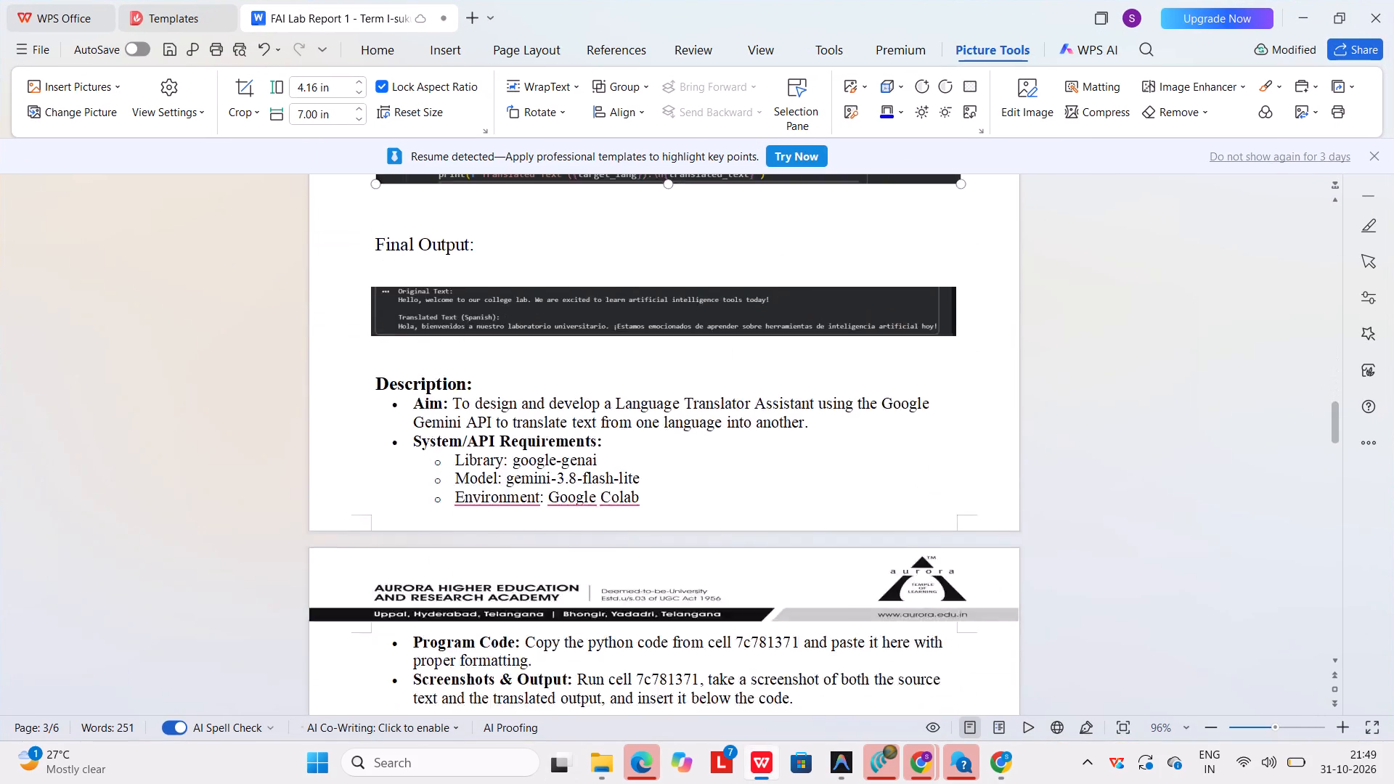
scroll(759, 482, down, 13)
scroll(759, 482, up, 6)
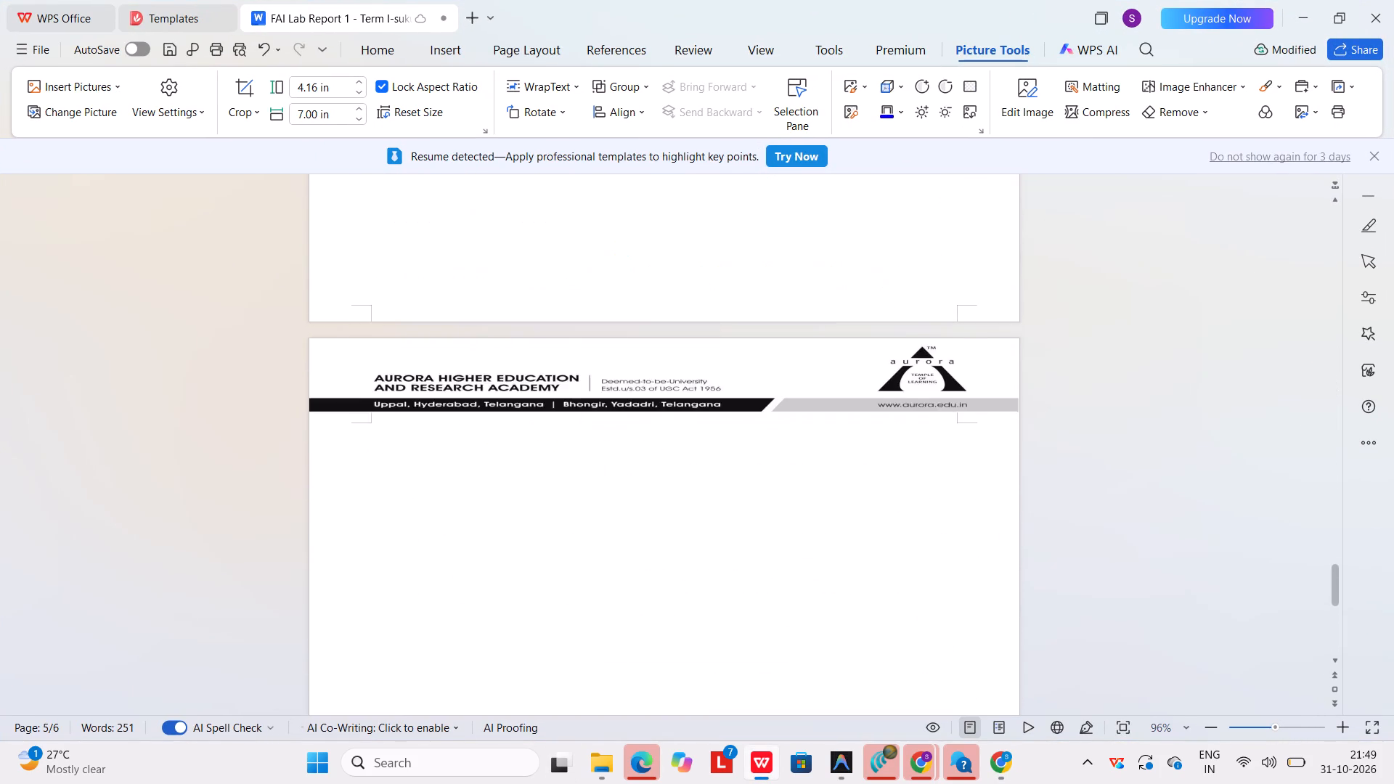
scroll(759, 482, up, 9)
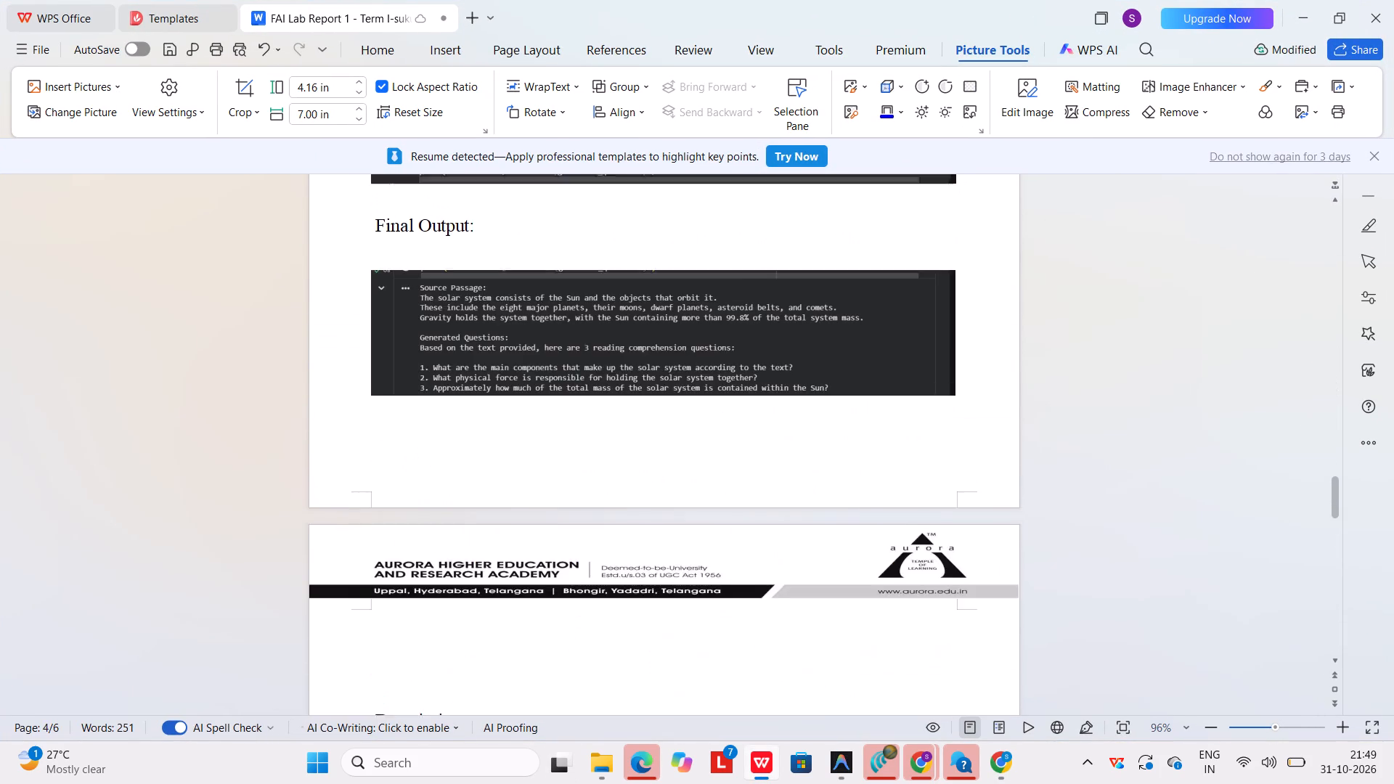
scroll(759, 482, up, 20)
scroll(759, 482, down, 3)
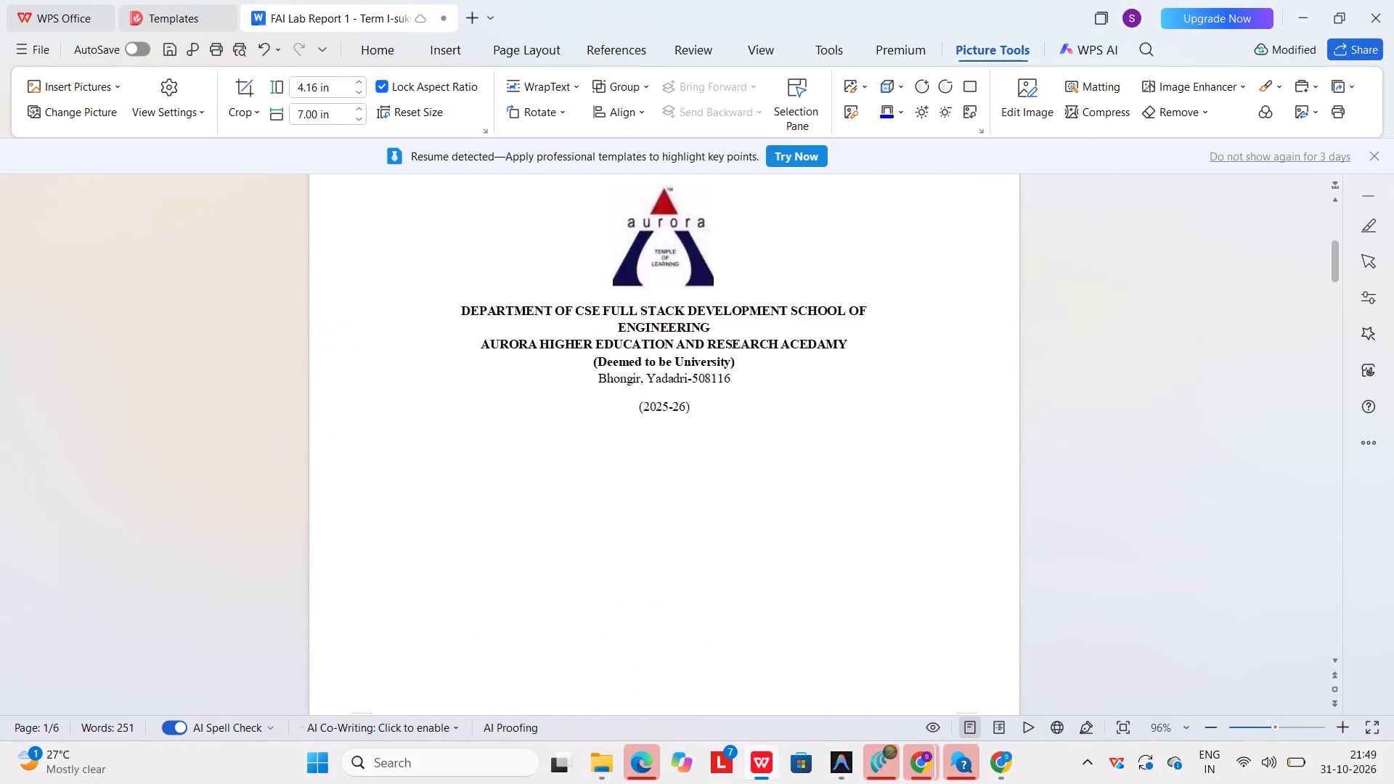
scroll(759, 482, down, 6)
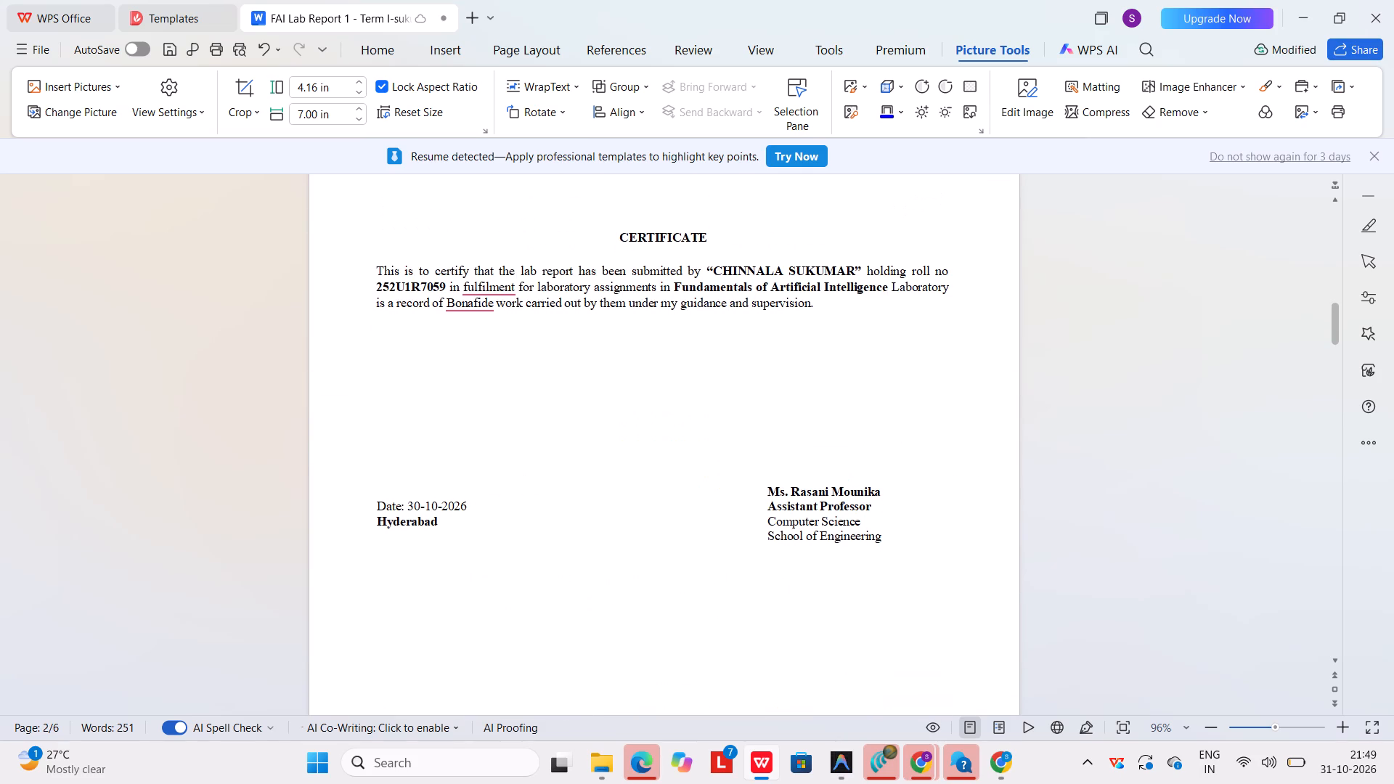
scroll(759, 482, down, 5)
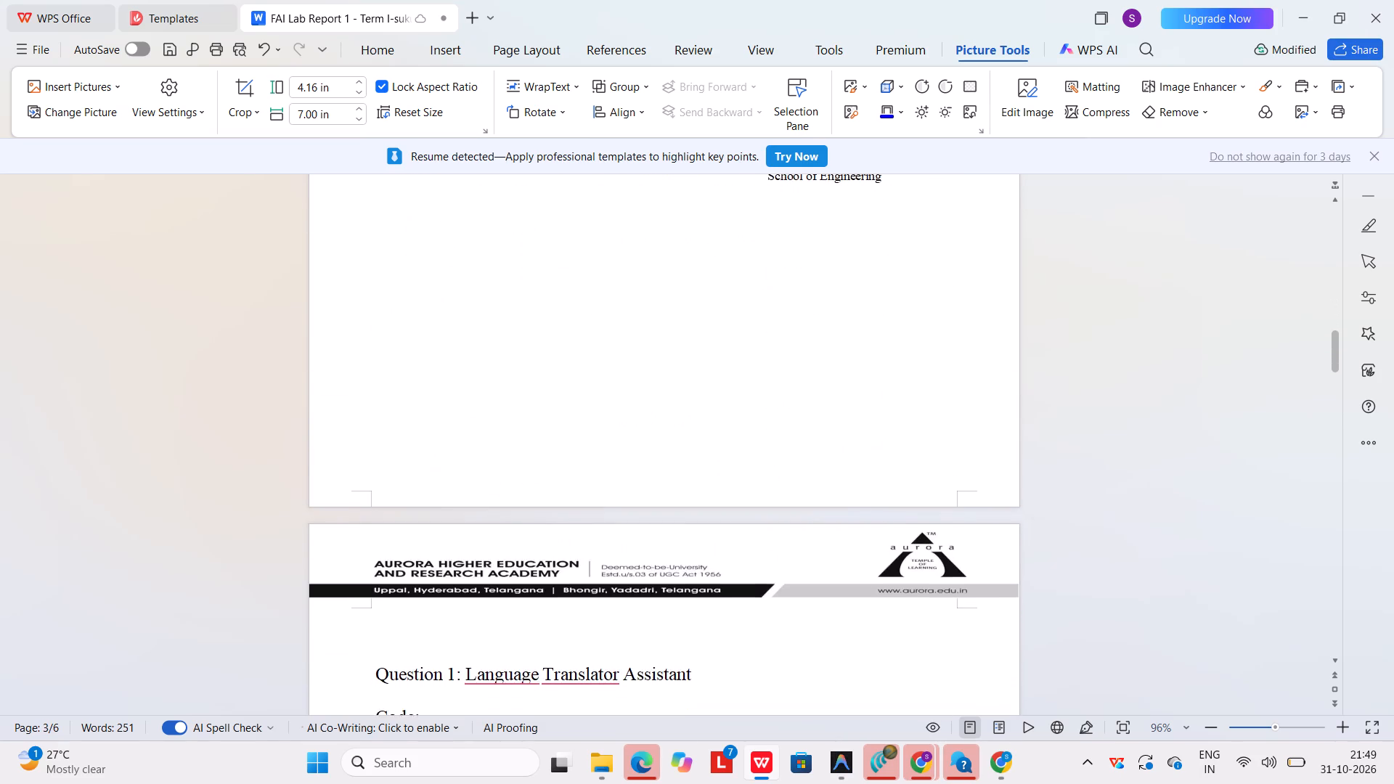
scroll(759, 482, down, 7)
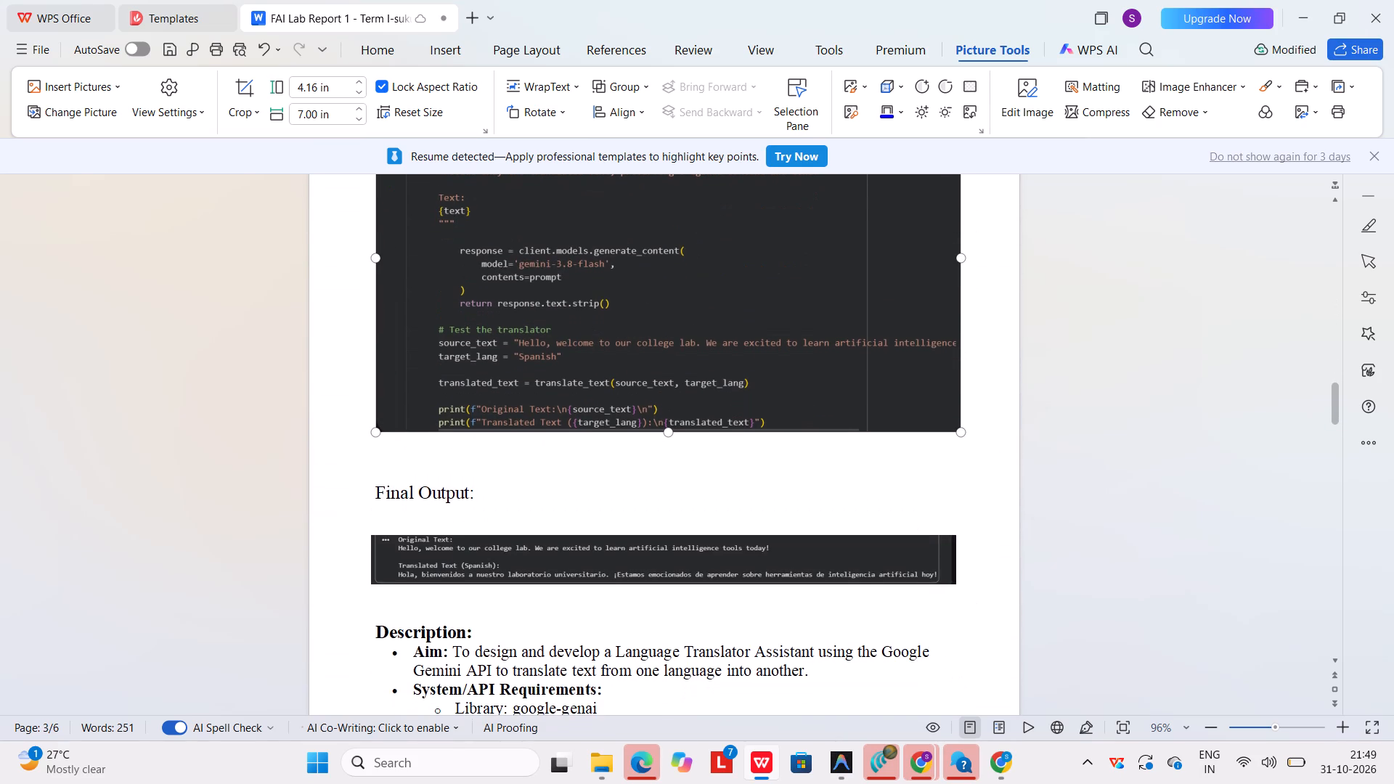
scroll(759, 482, down, 8)
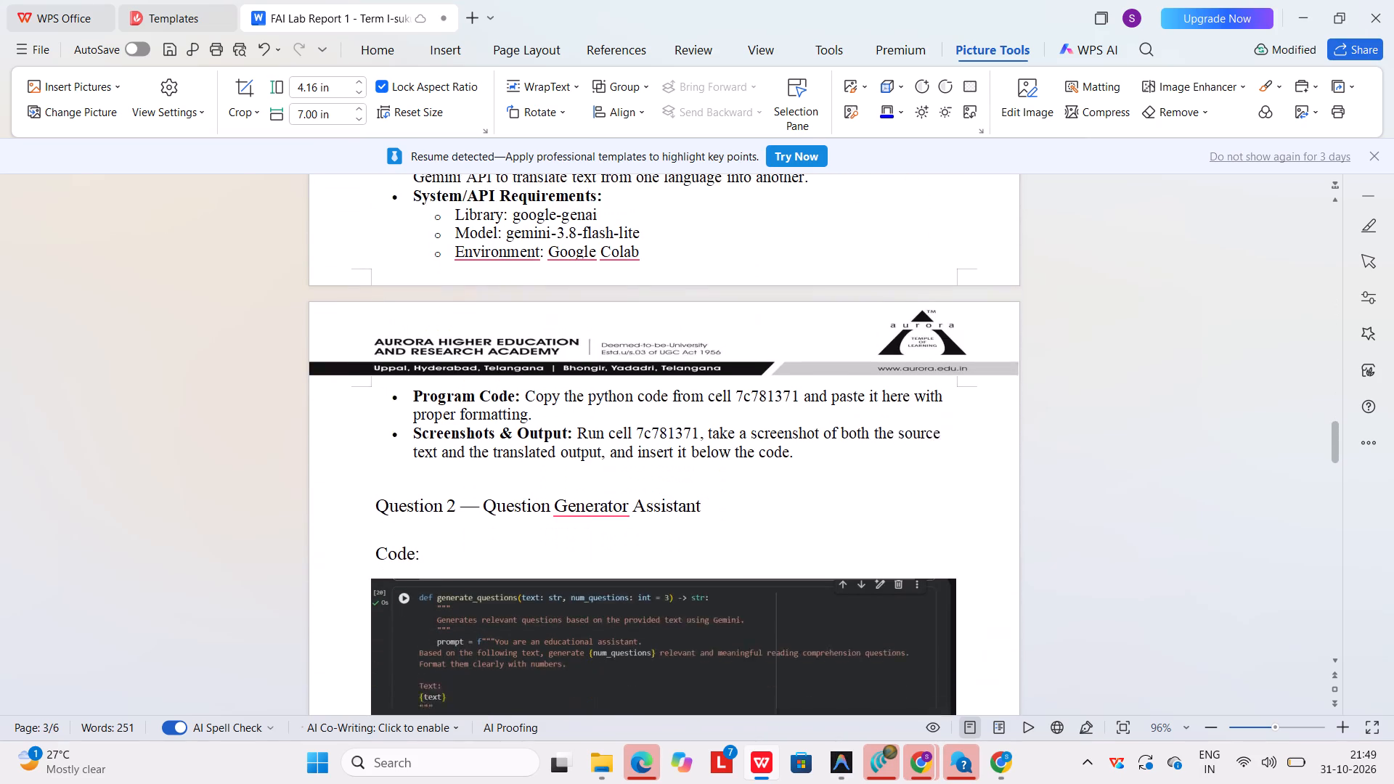
scroll(759, 482, down, 9)
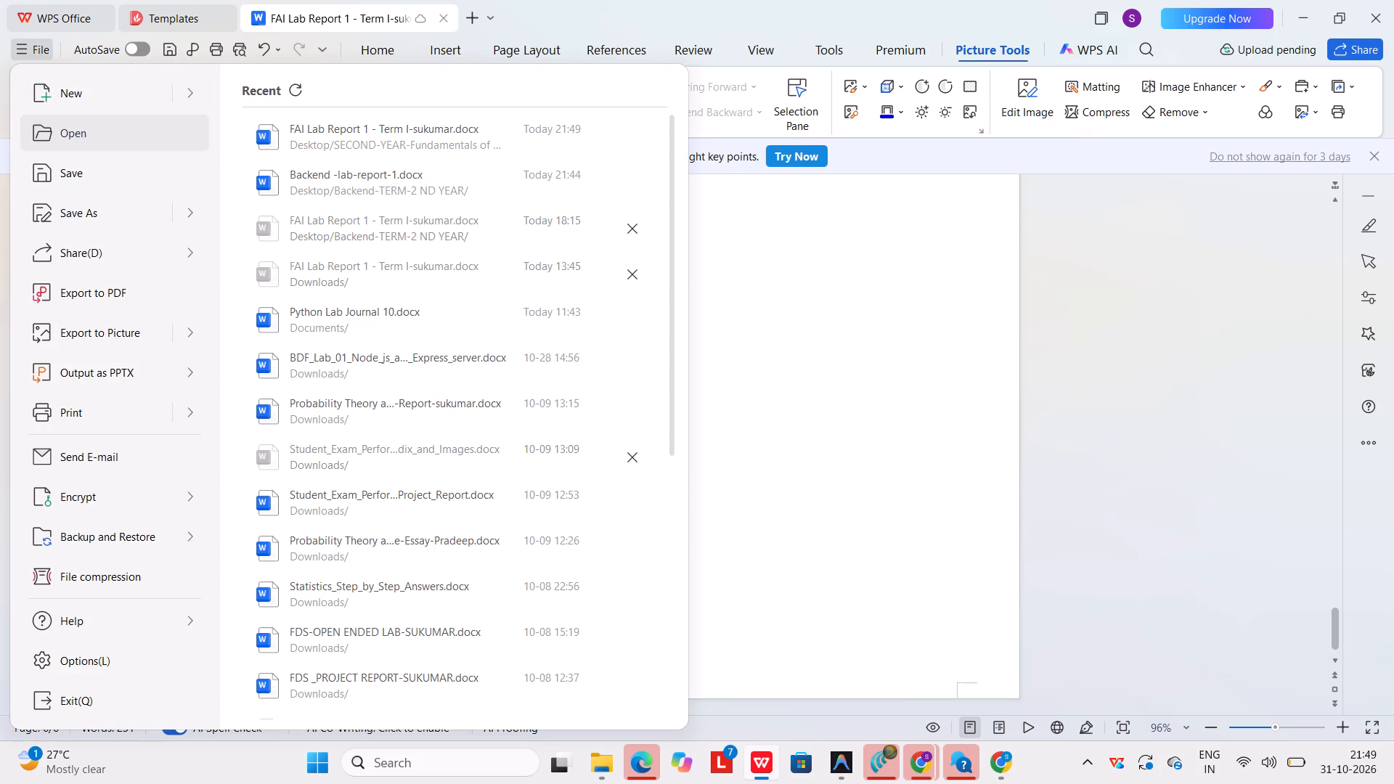
click(105, 294)
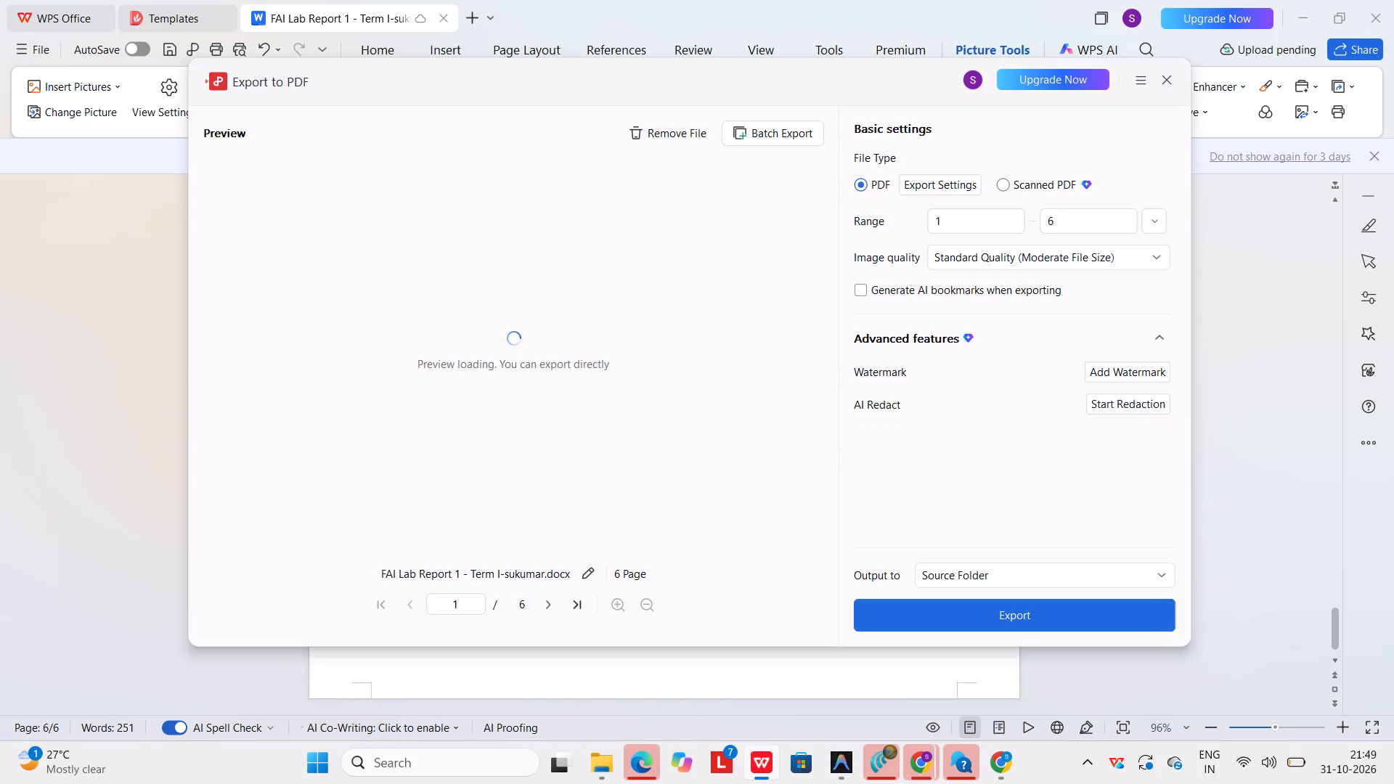
click(949, 618)
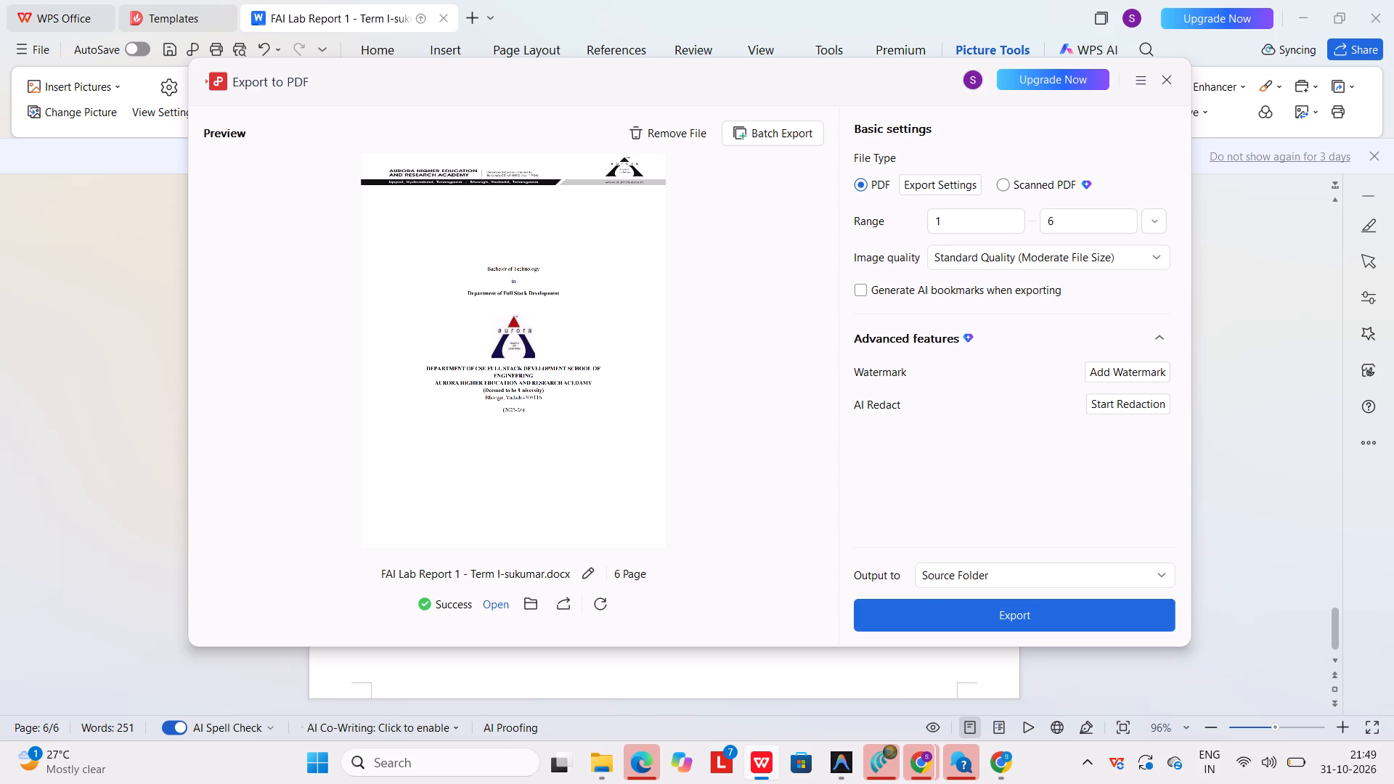
click(1171, 92)
click(1171, 83)
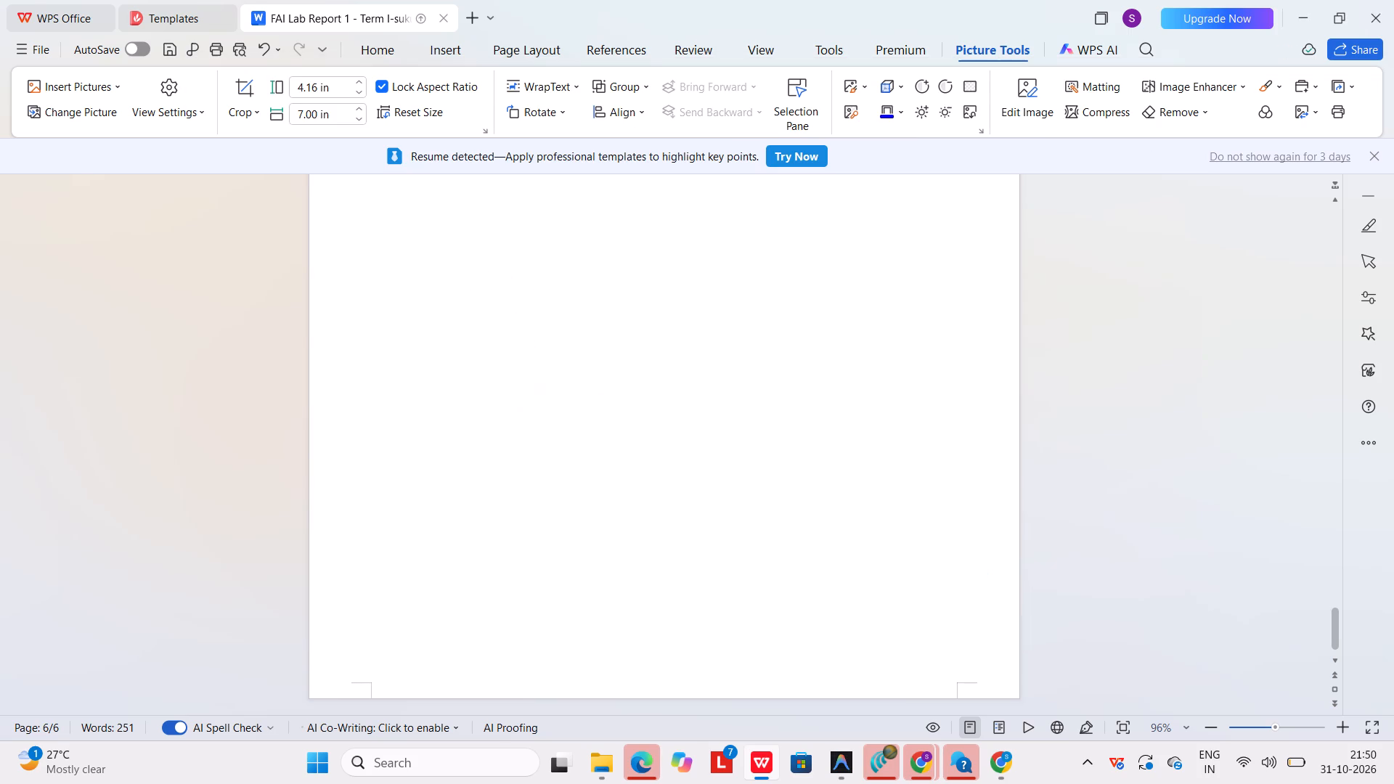
Close the WPS Office window and both browser windows showing the LAB-REPORT-1-FAI Colab notebook.
click(1379, 3)
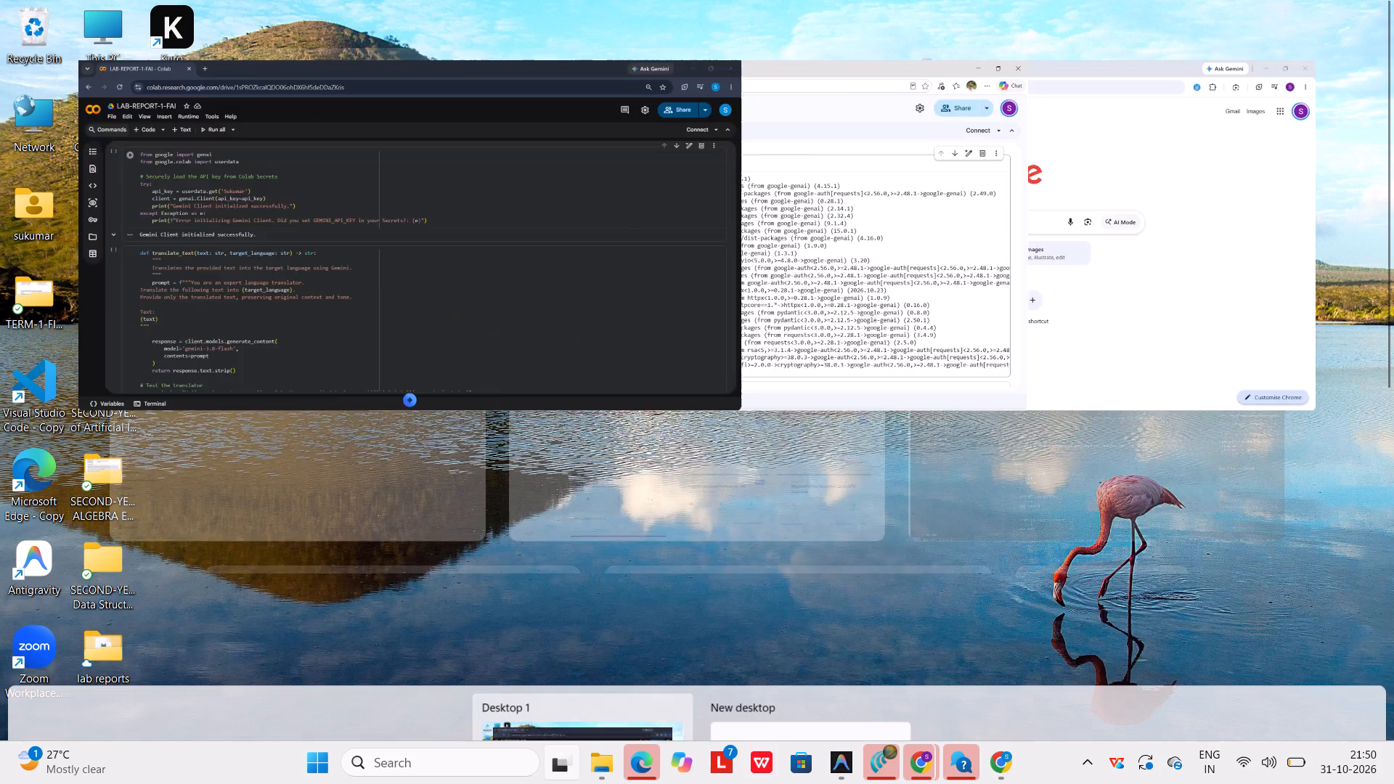
click(473, 73)
drag(473, 73, 569, 81)
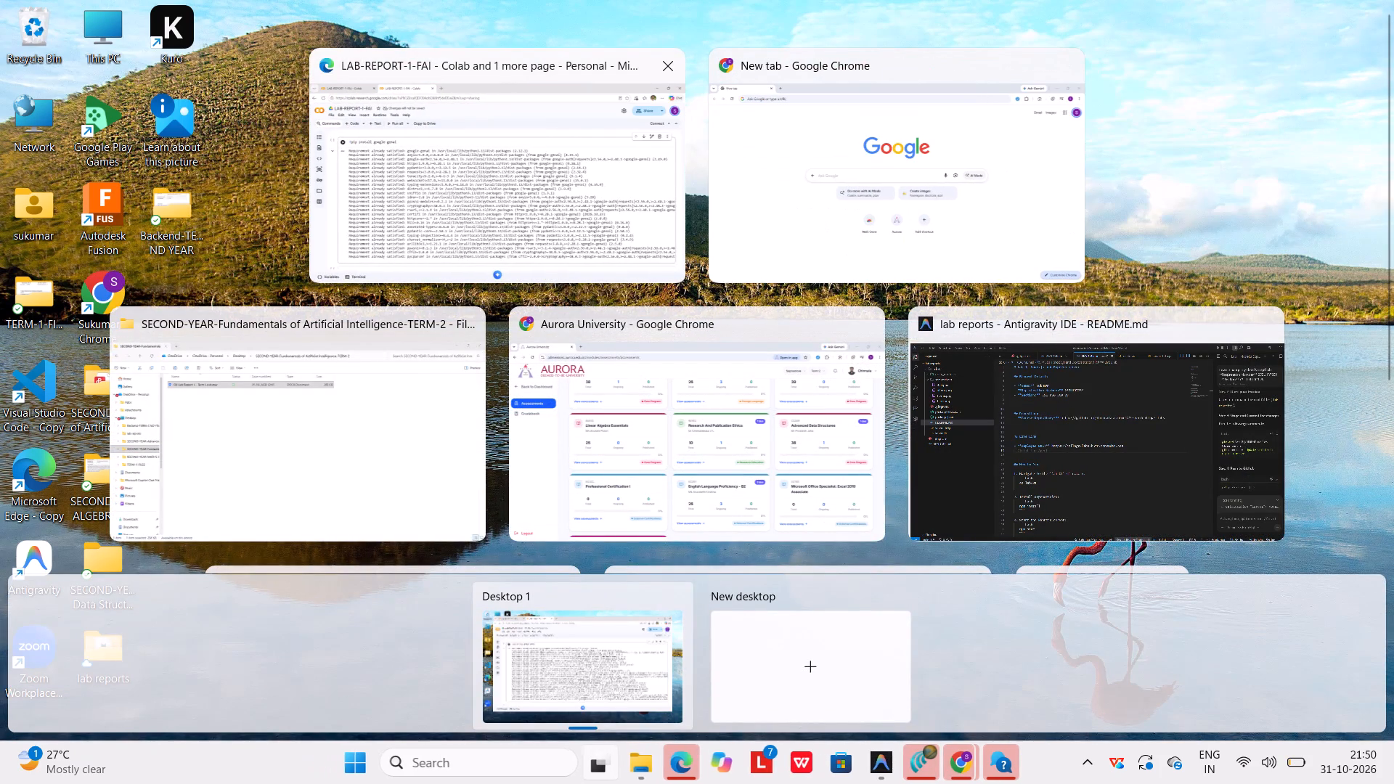
click(658, 62)
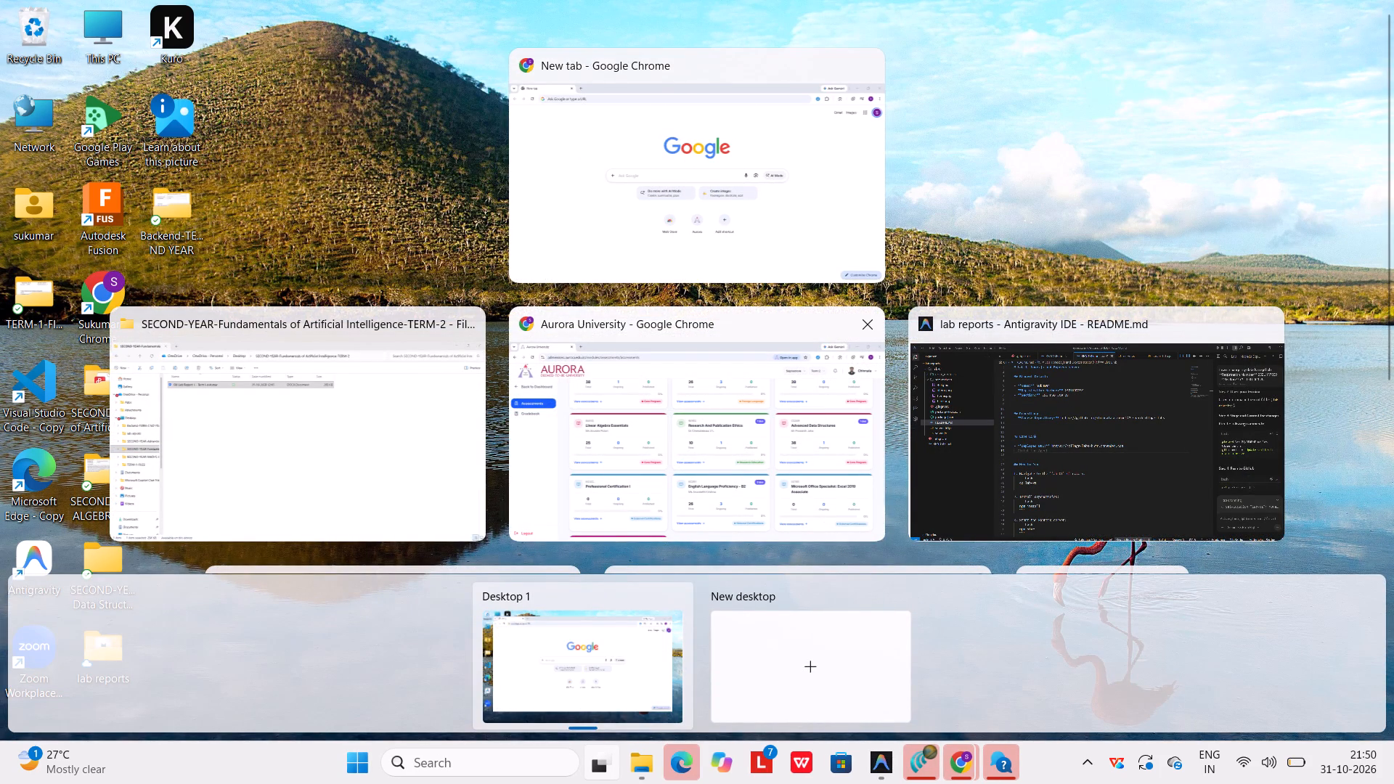
In the Aurora portal in Chrome, upload the FAI Lab Report 1 PDF as Lab Report 1 for Introduction to Artificial Intelligence.
click(630, 420)
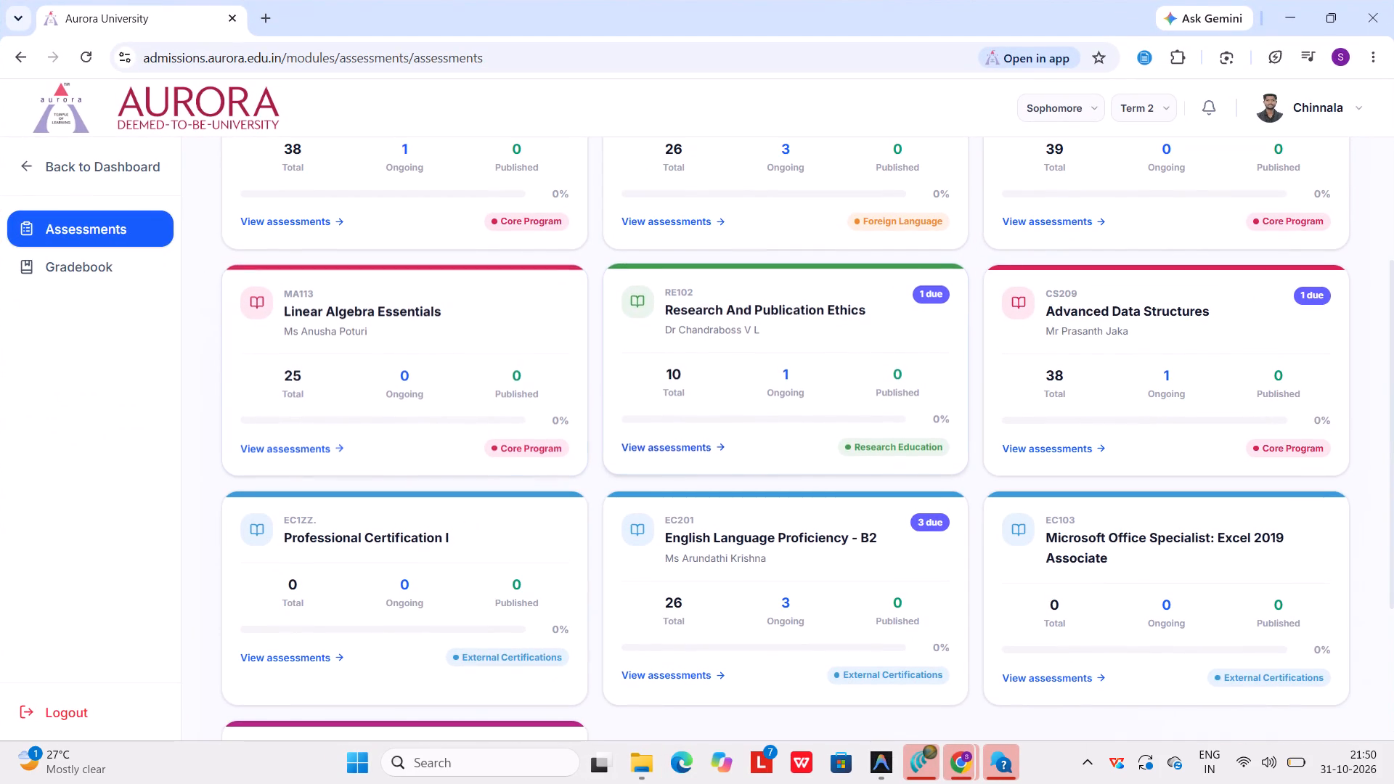
scroll(811, 279, up, 1)
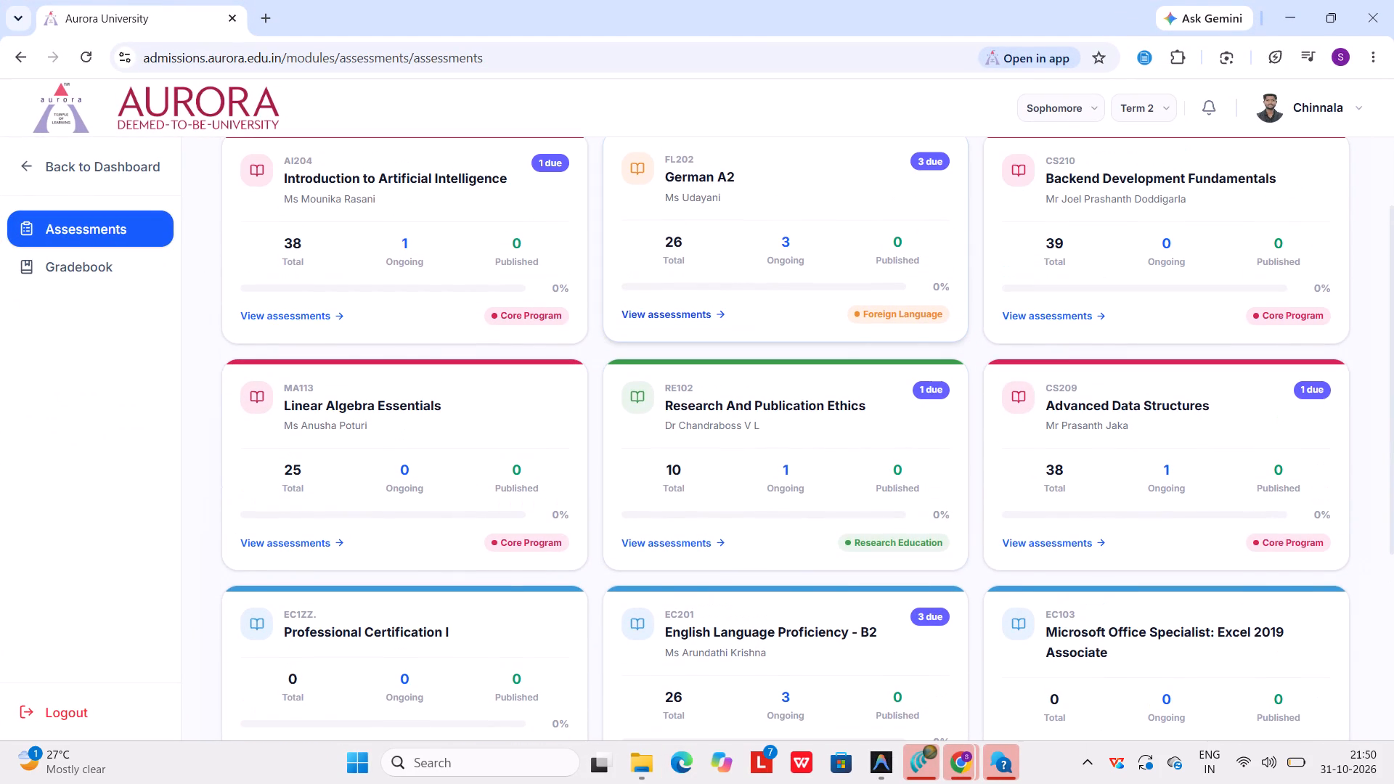
click(491, 234)
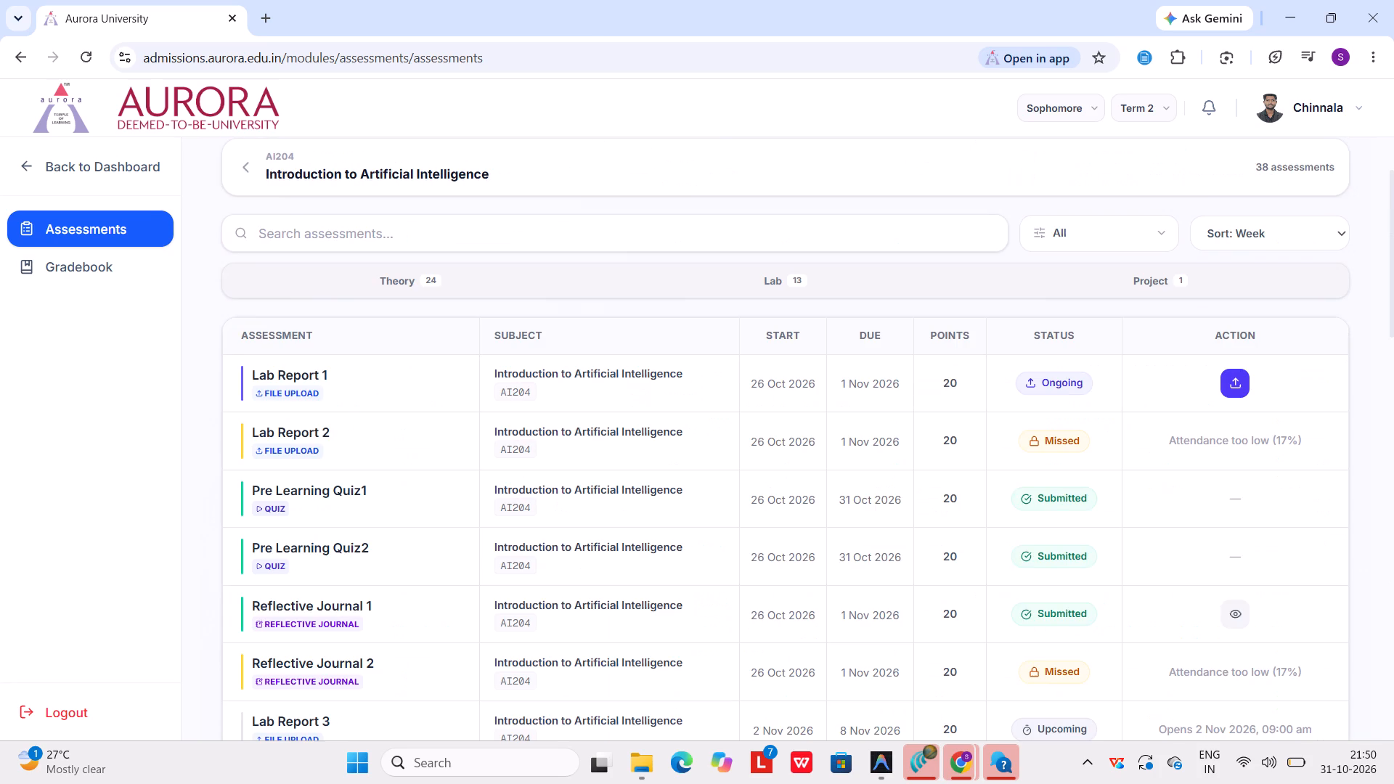
click(1233, 383)
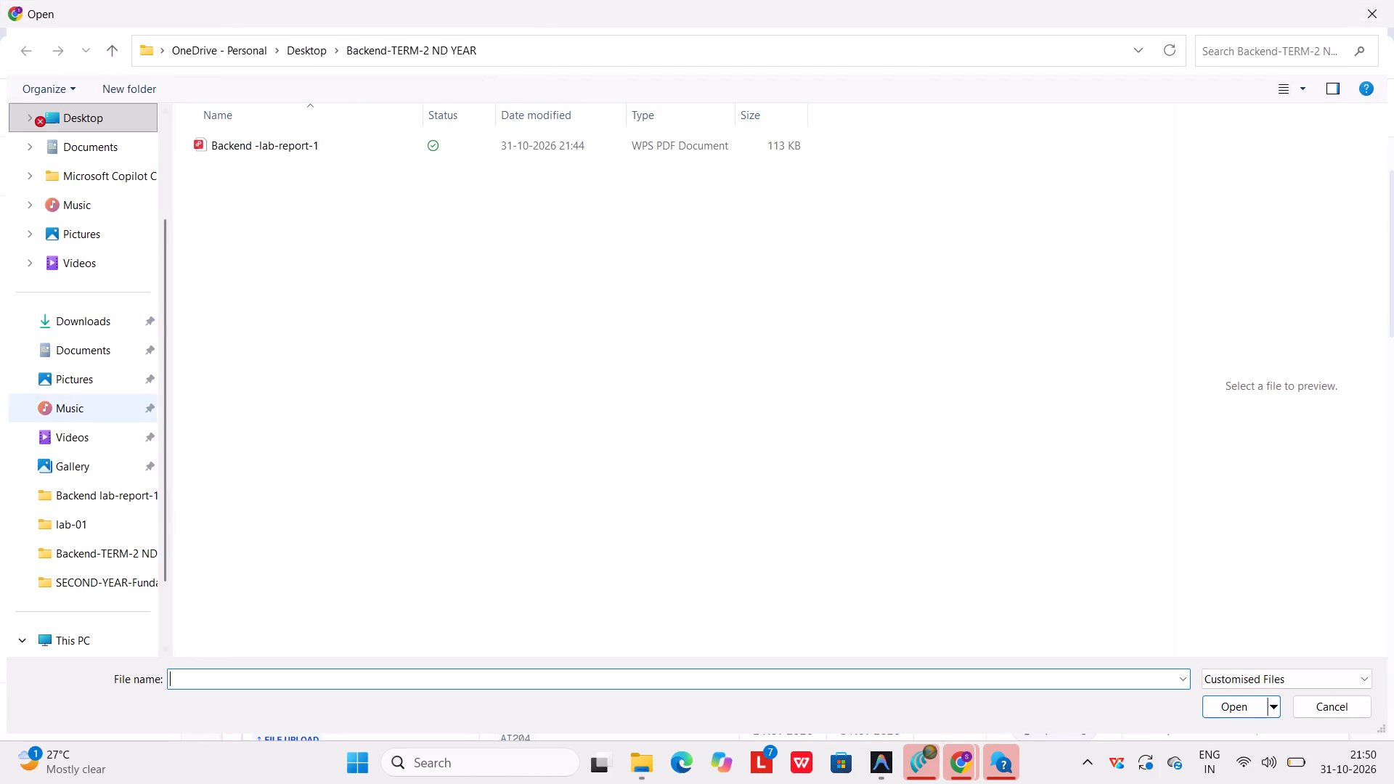
click(129, 575)
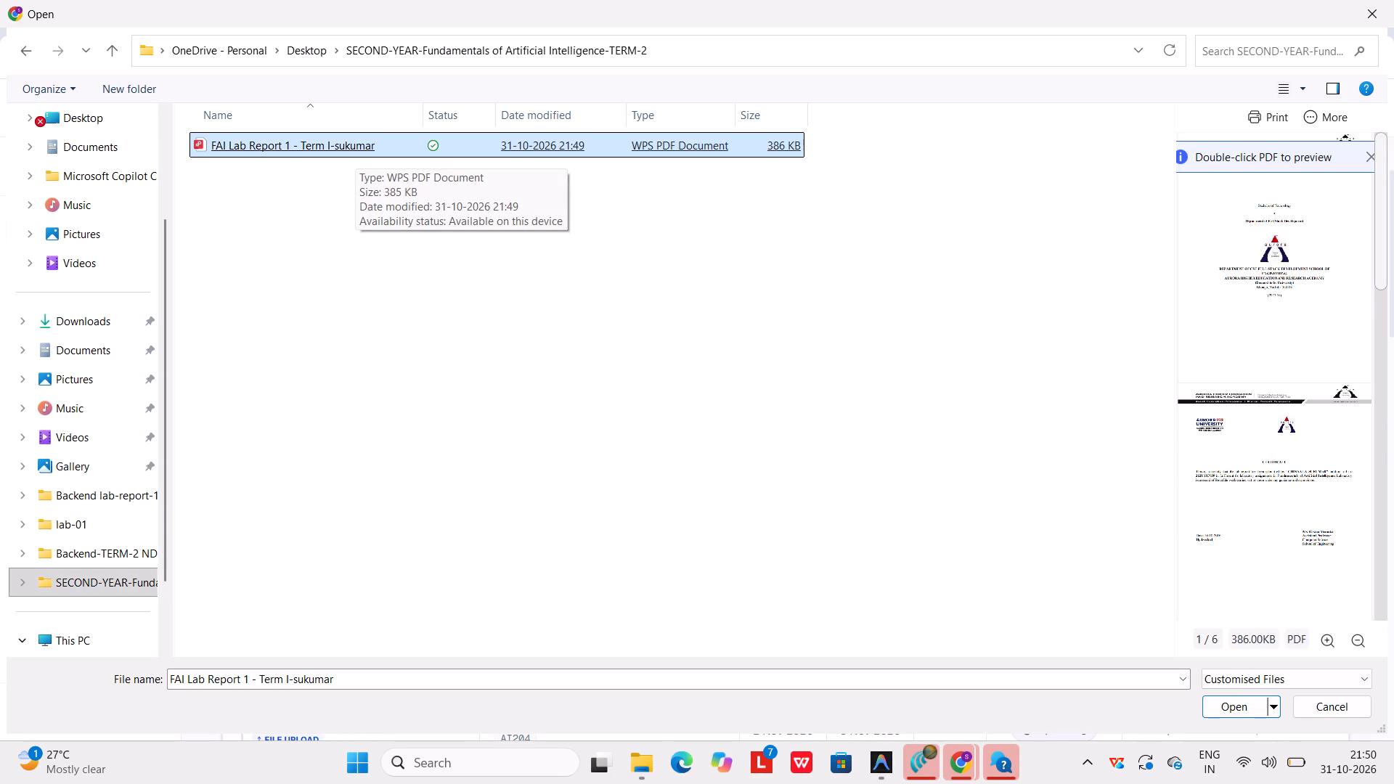
double_click(441, 139)
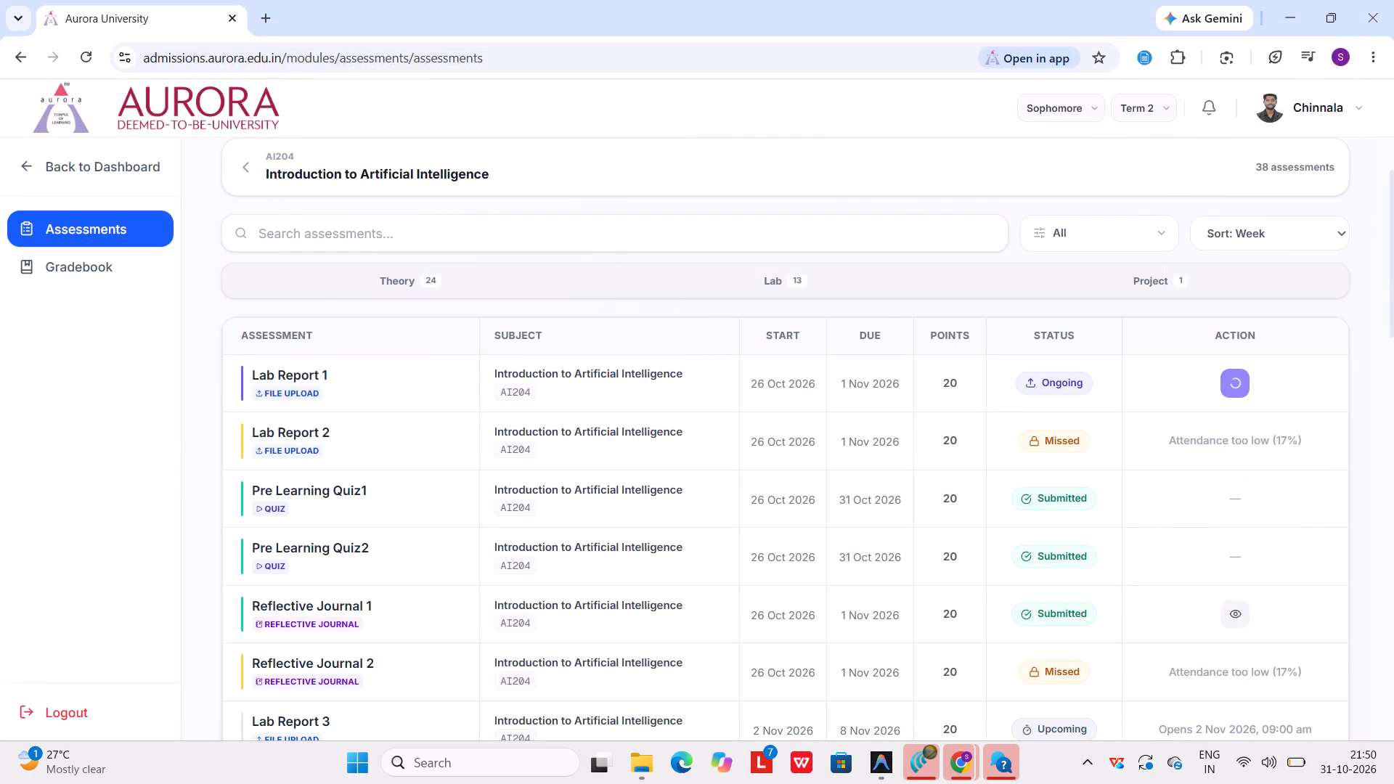
Open the submitted Lab Report 1 file, review its pages from the cover to the Colab link, and close it.
click(1218, 381)
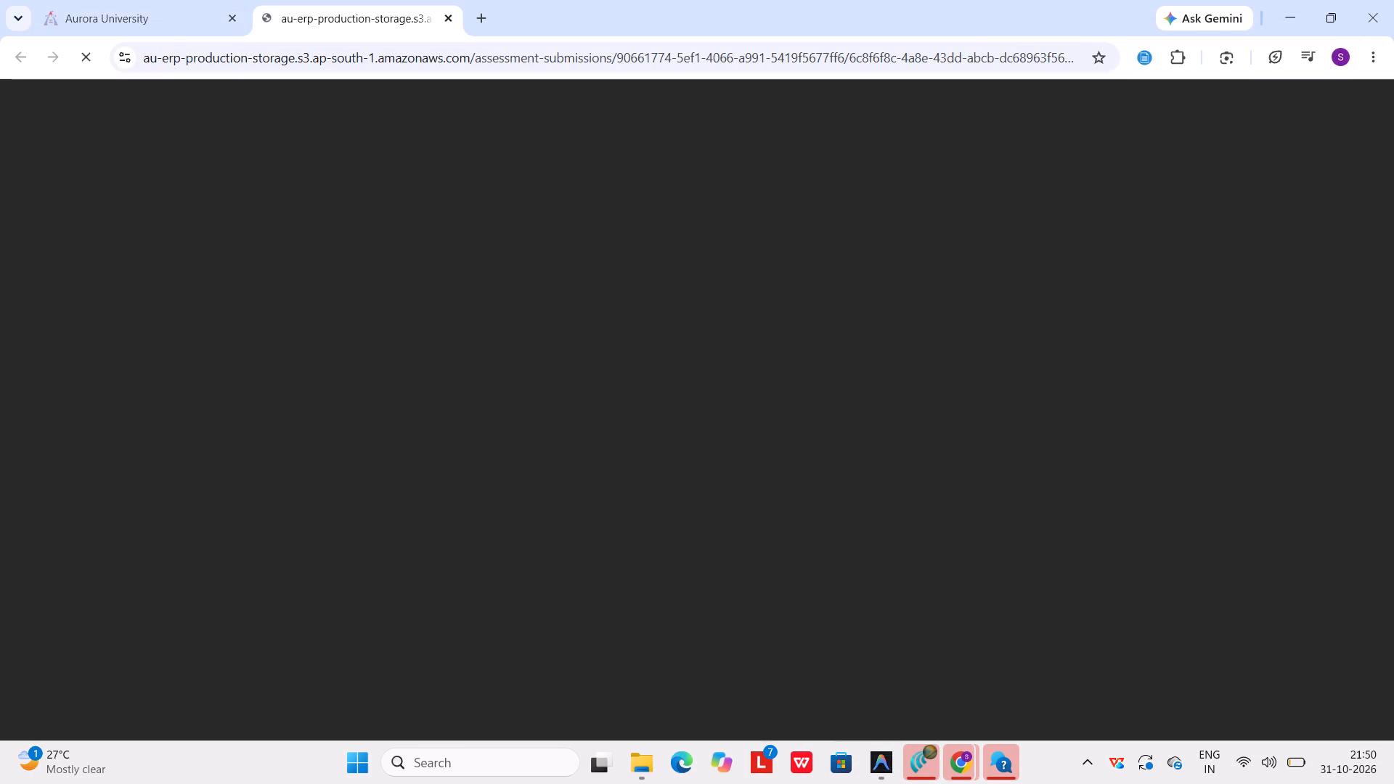
scroll(721, 421, down, 6)
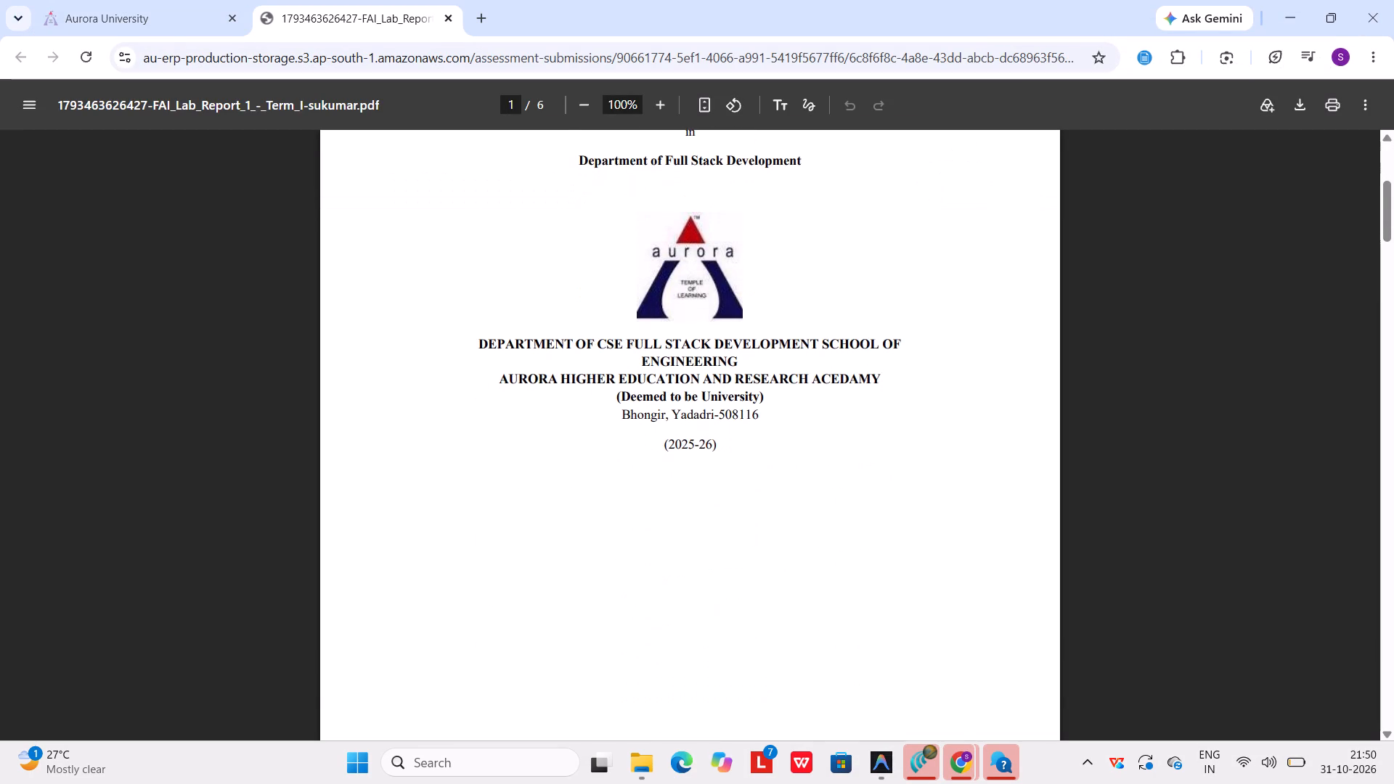
scroll(721, 421, down, 6)
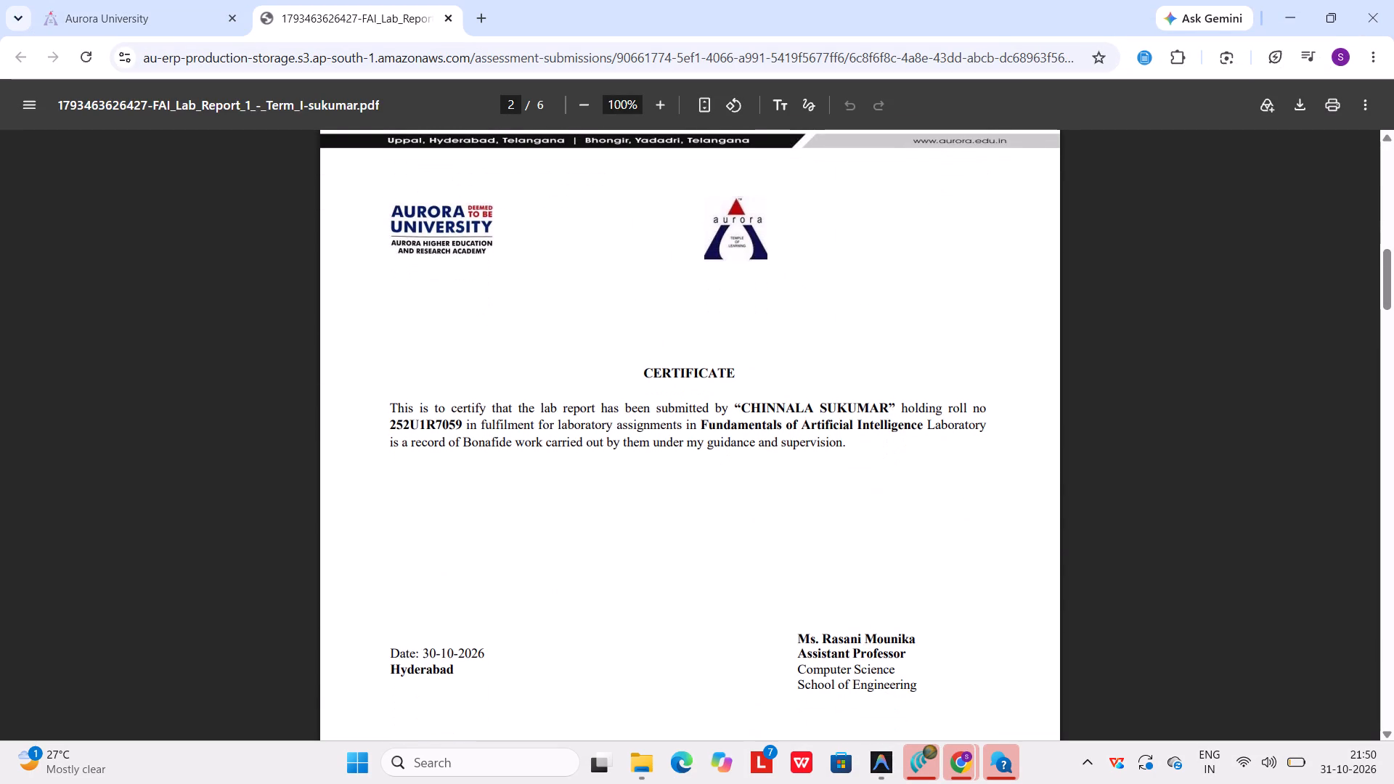
scroll(721, 421, down, 6)
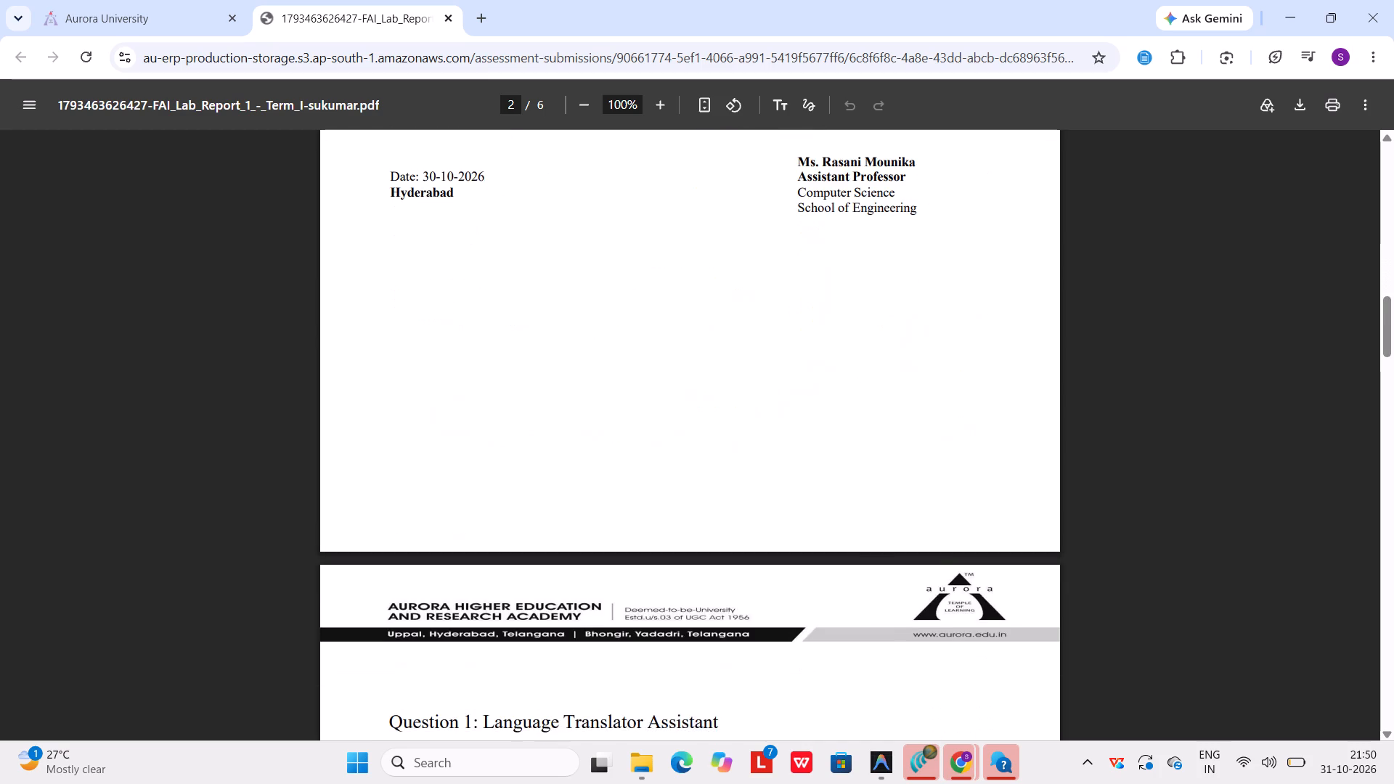
scroll(721, 421, down, 11)
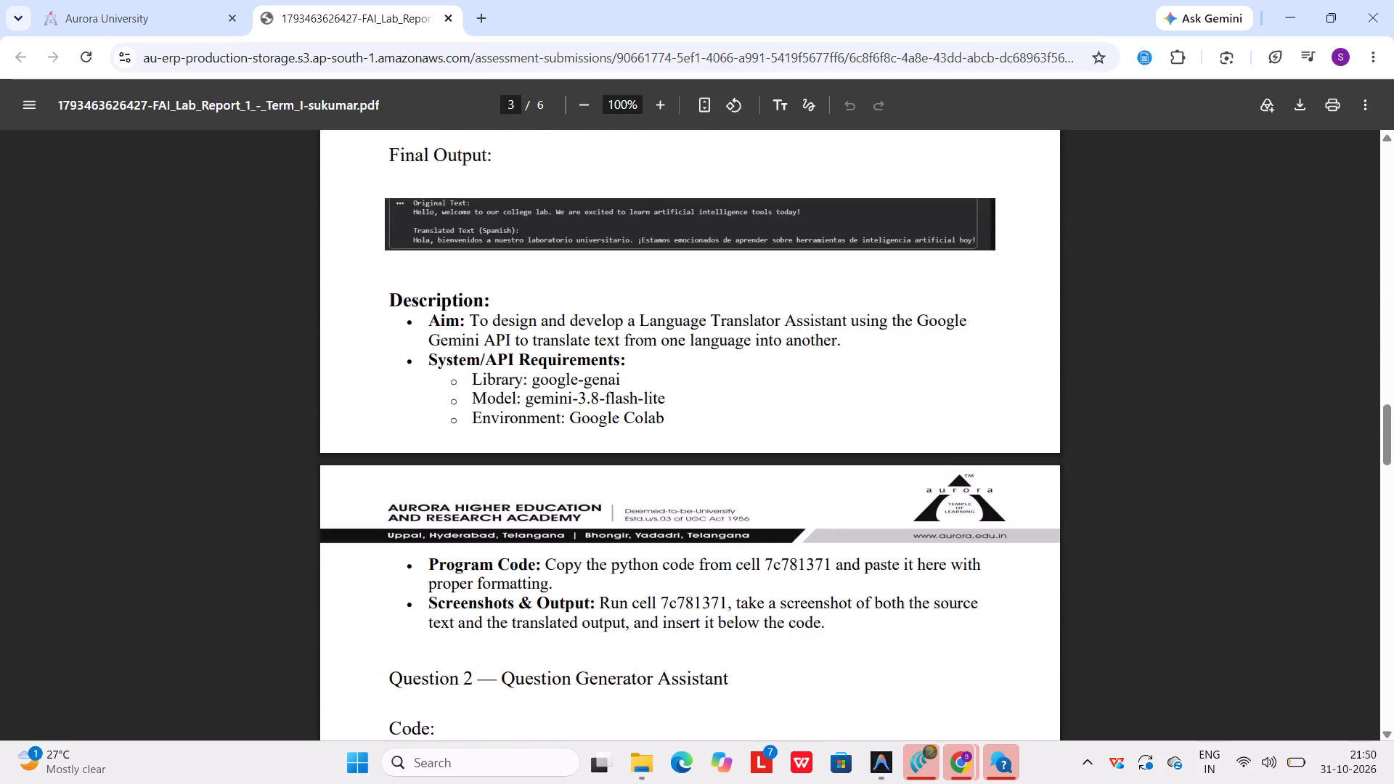
scroll(721, 421, down, 14)
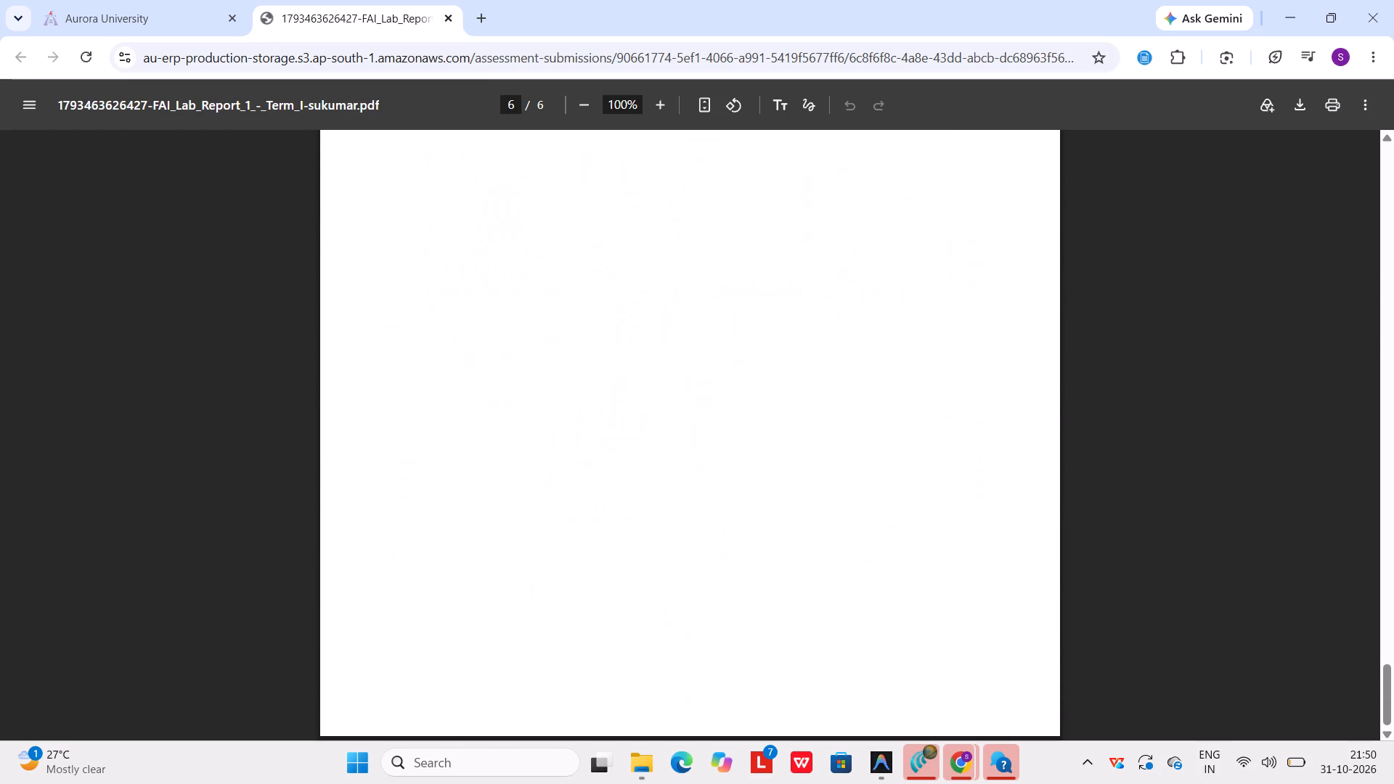
scroll(721, 421, up, 6)
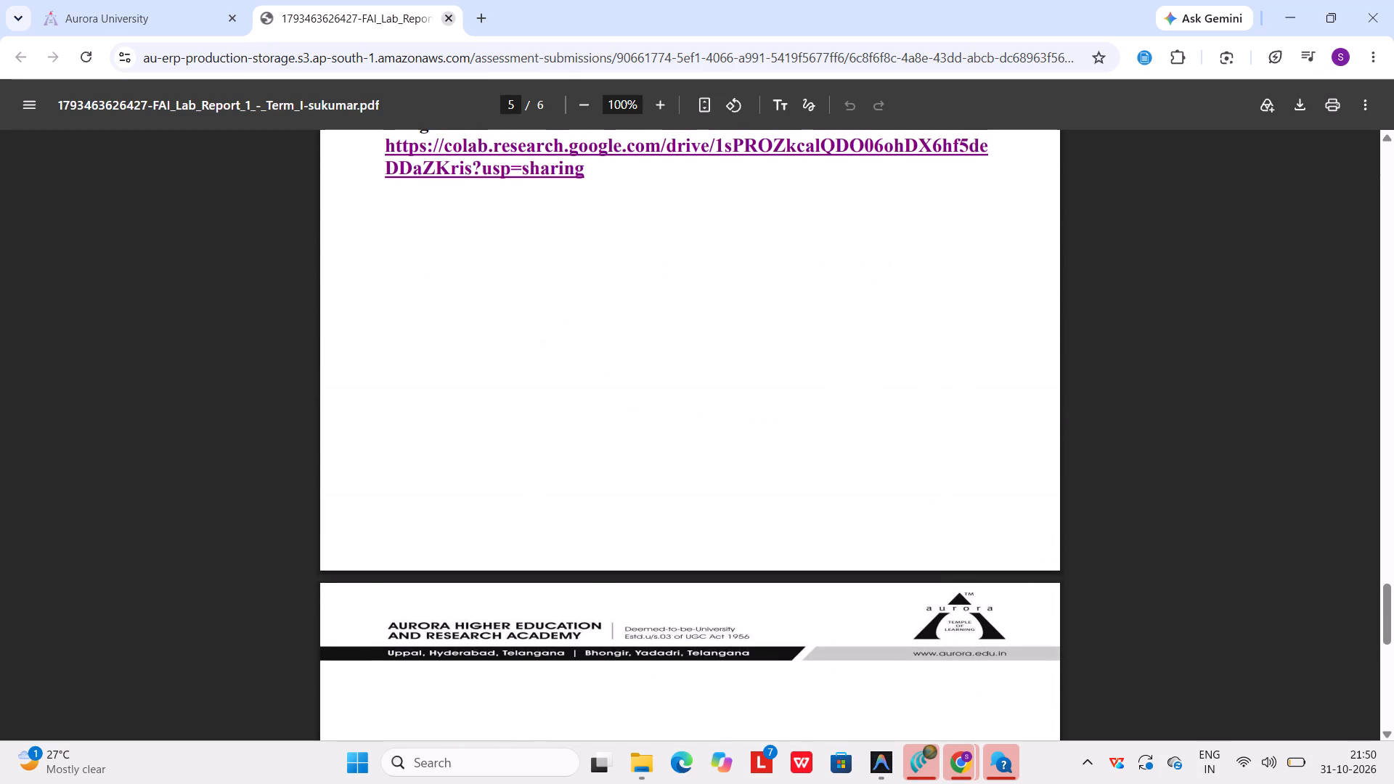
click(448, 16)
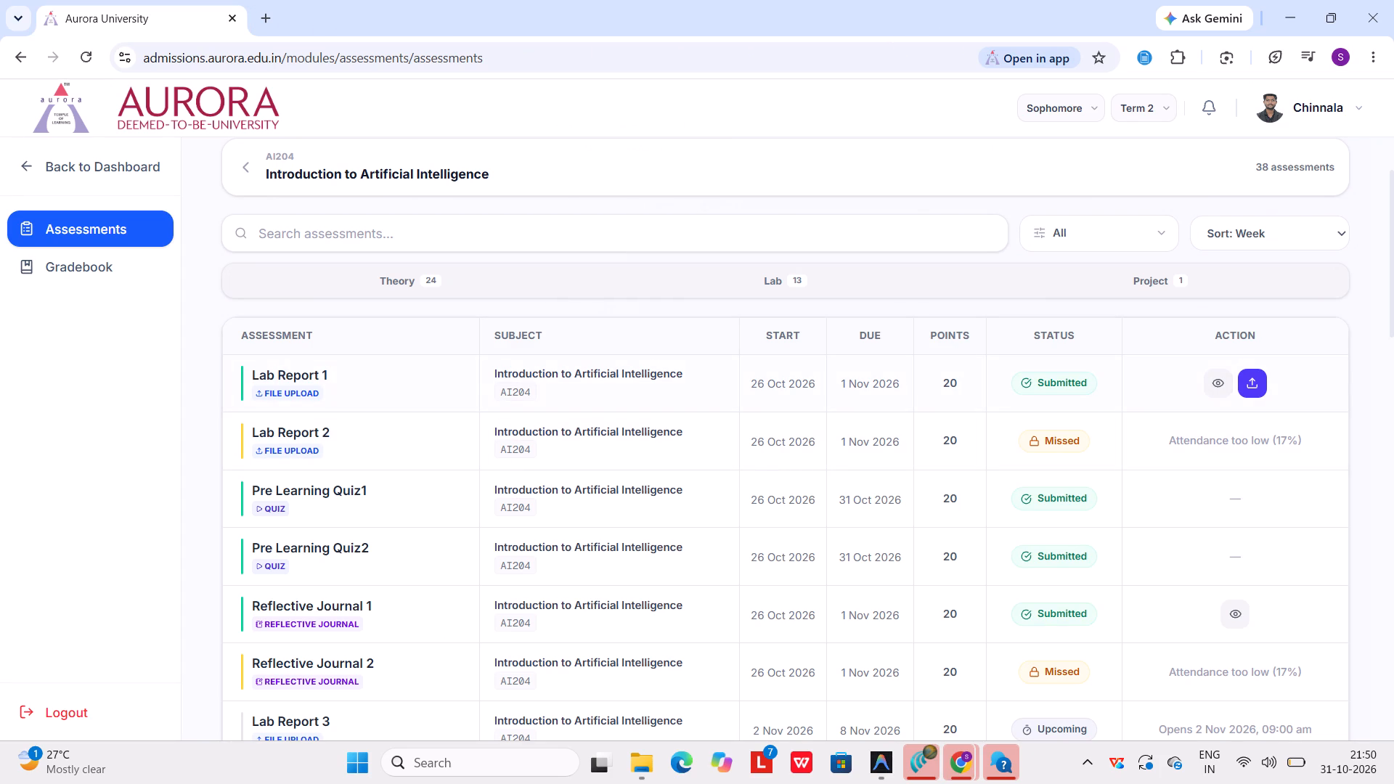
Return to the Assessments overview, check the courses for due items and examine the Research And Publication Ethics assessments.
click(38, 165)
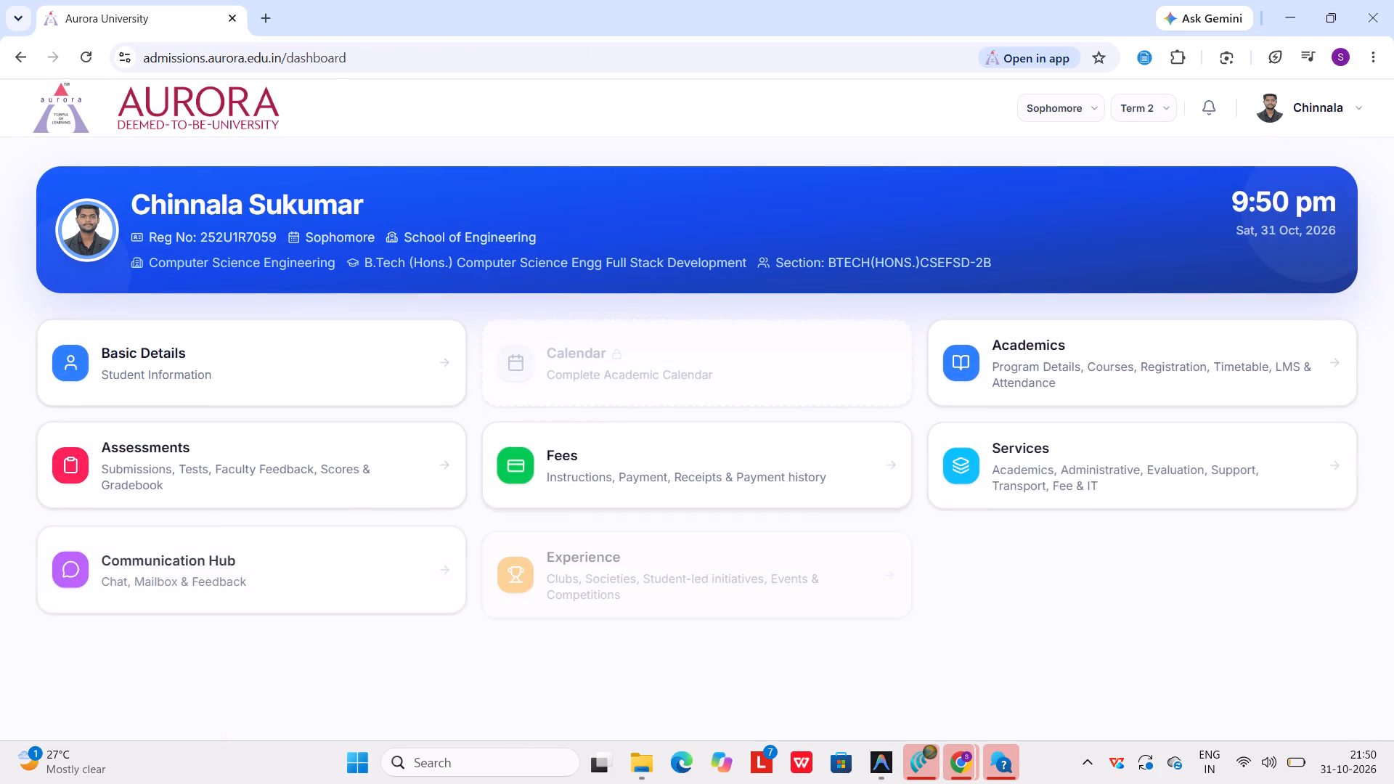
double_click(391, 429)
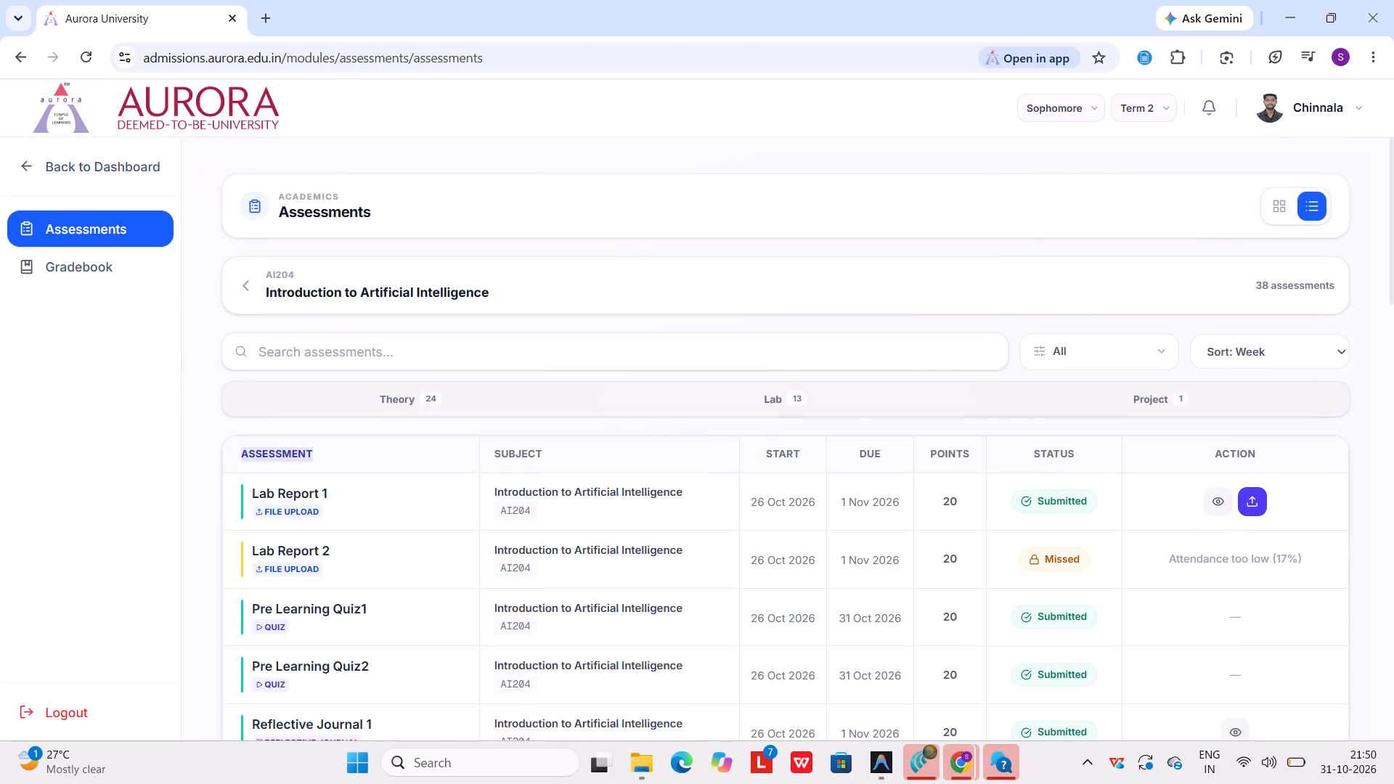
click(248, 279)
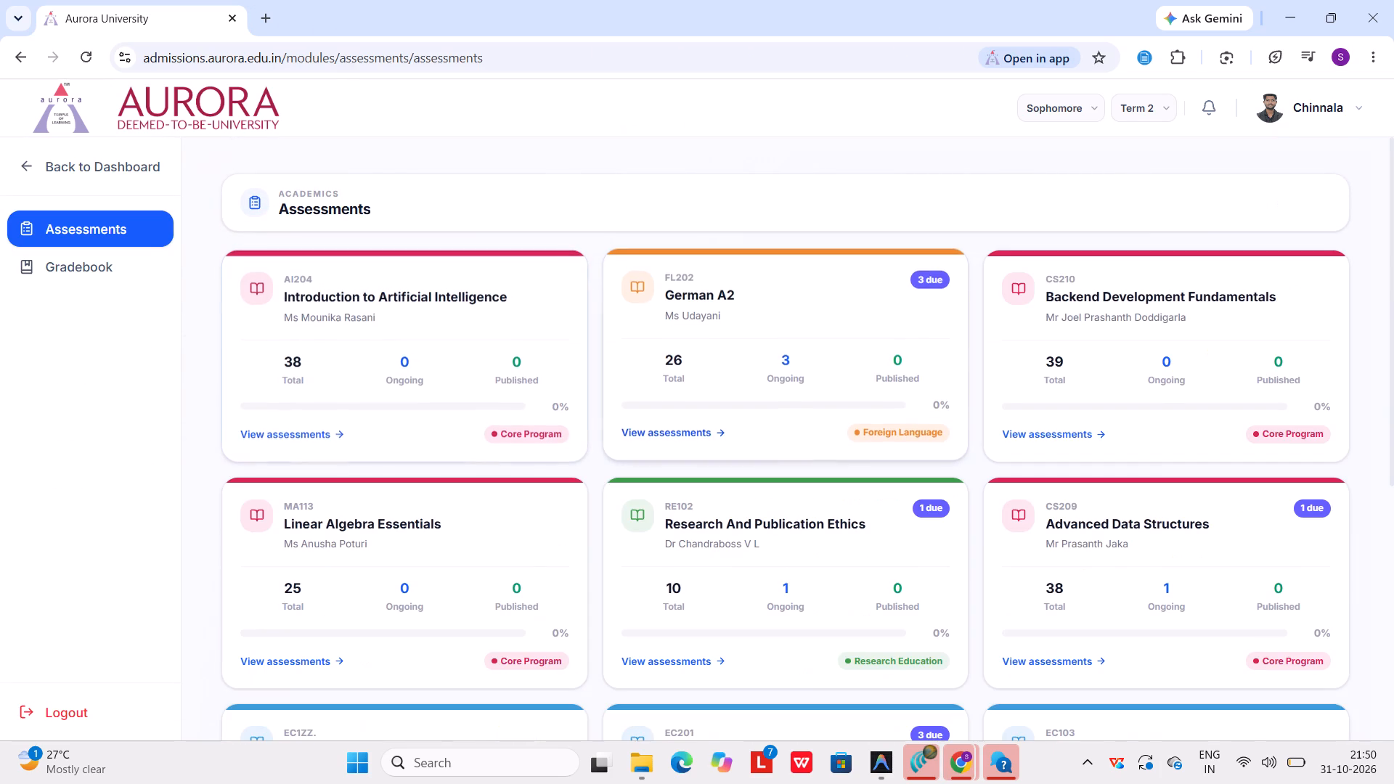
scroll(1075, 467, down, 6)
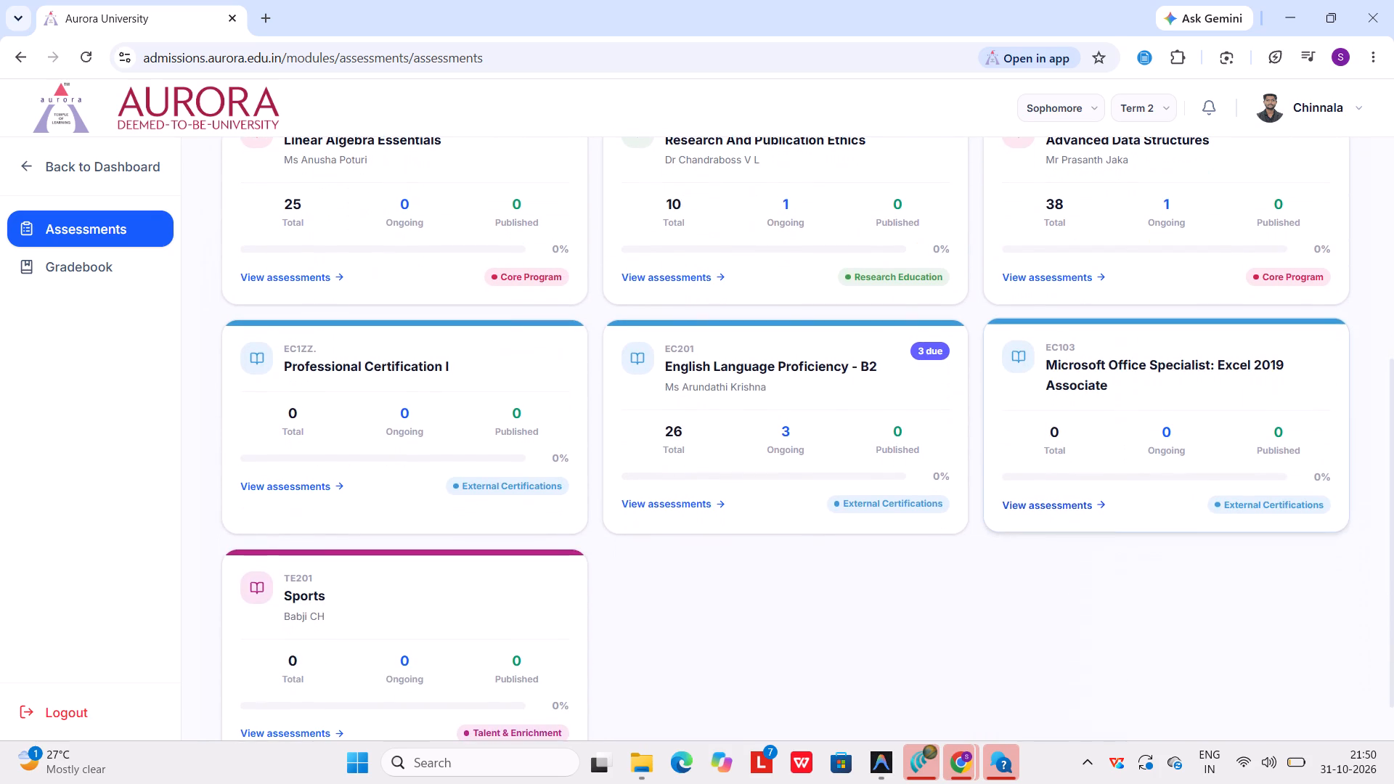
scroll(1075, 467, up, 2)
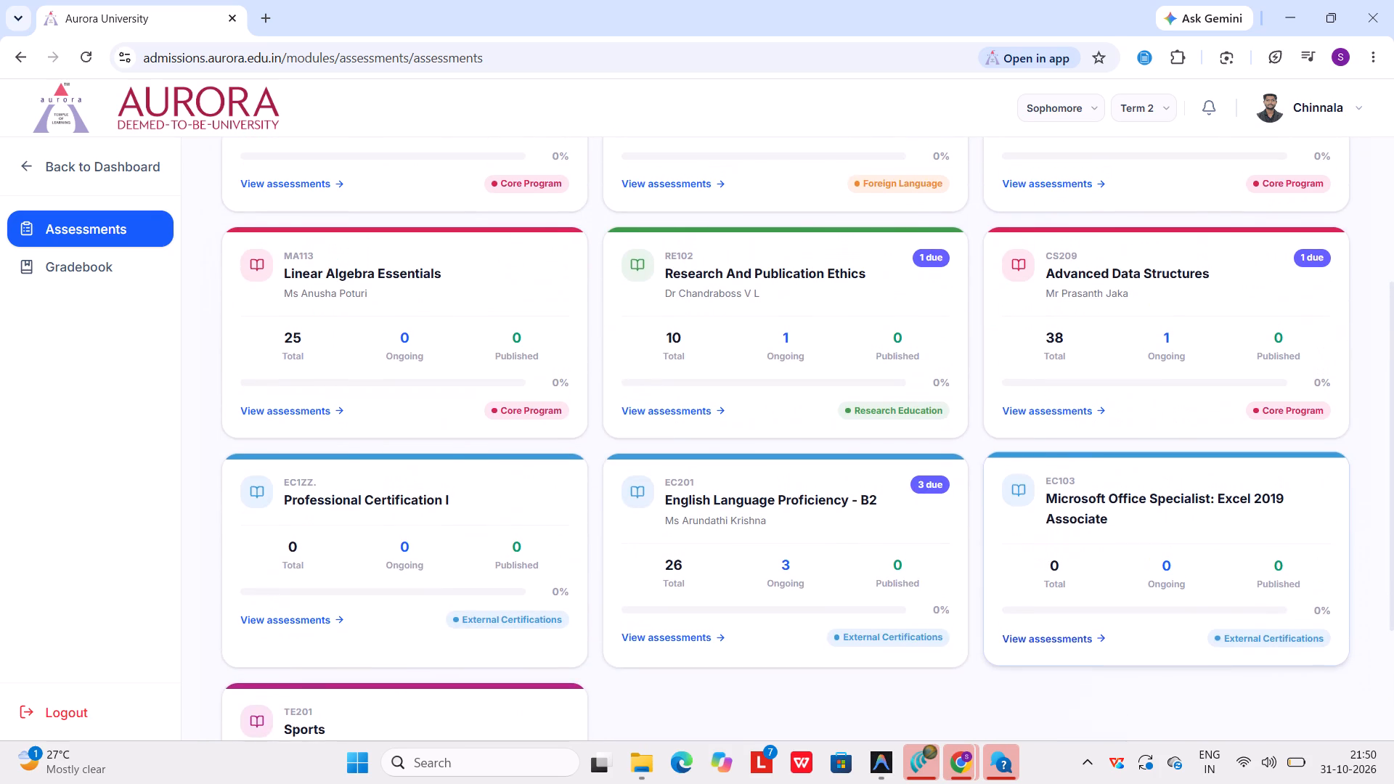
click(800, 324)
scroll(800, 324, up, 1)
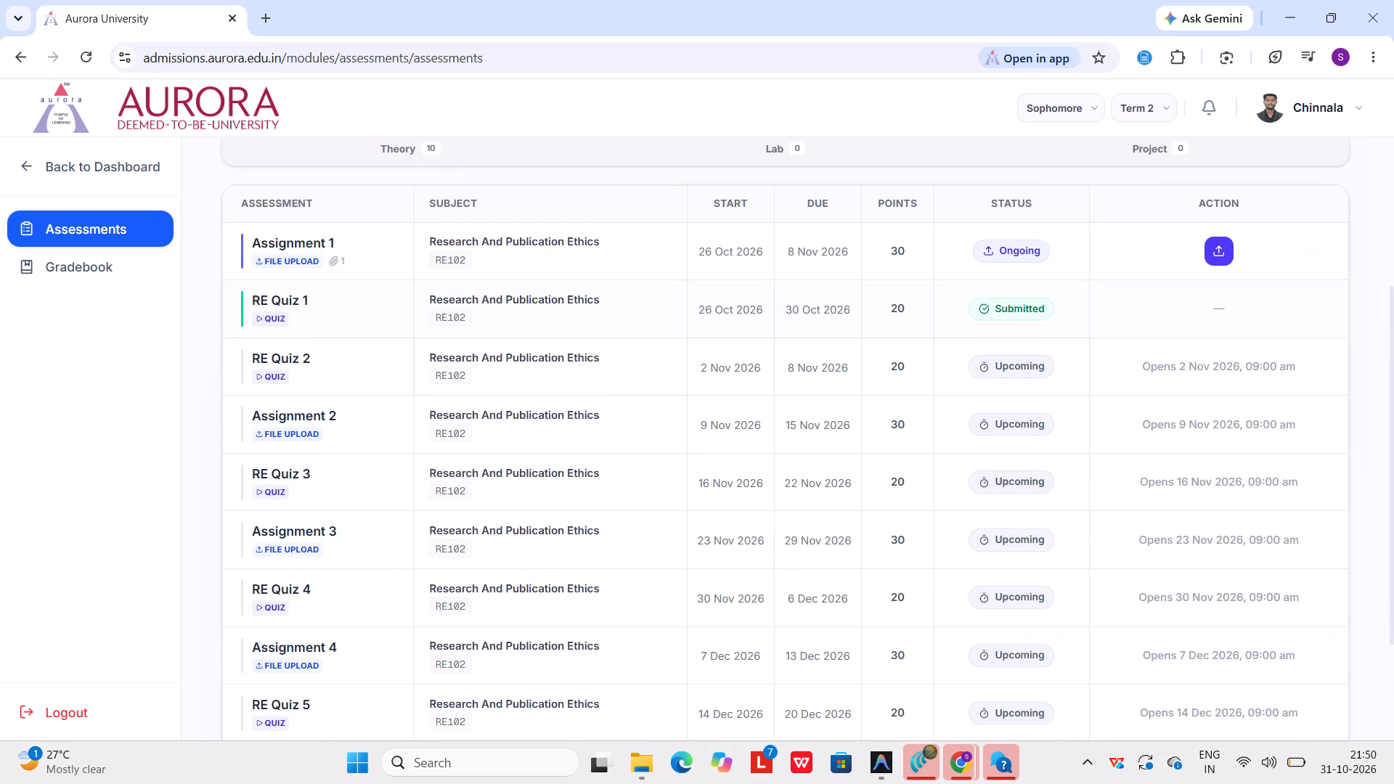
scroll(800, 324, up, 1)
Close the Aurora portal window and the empty Chrome window.
click(1393, 0)
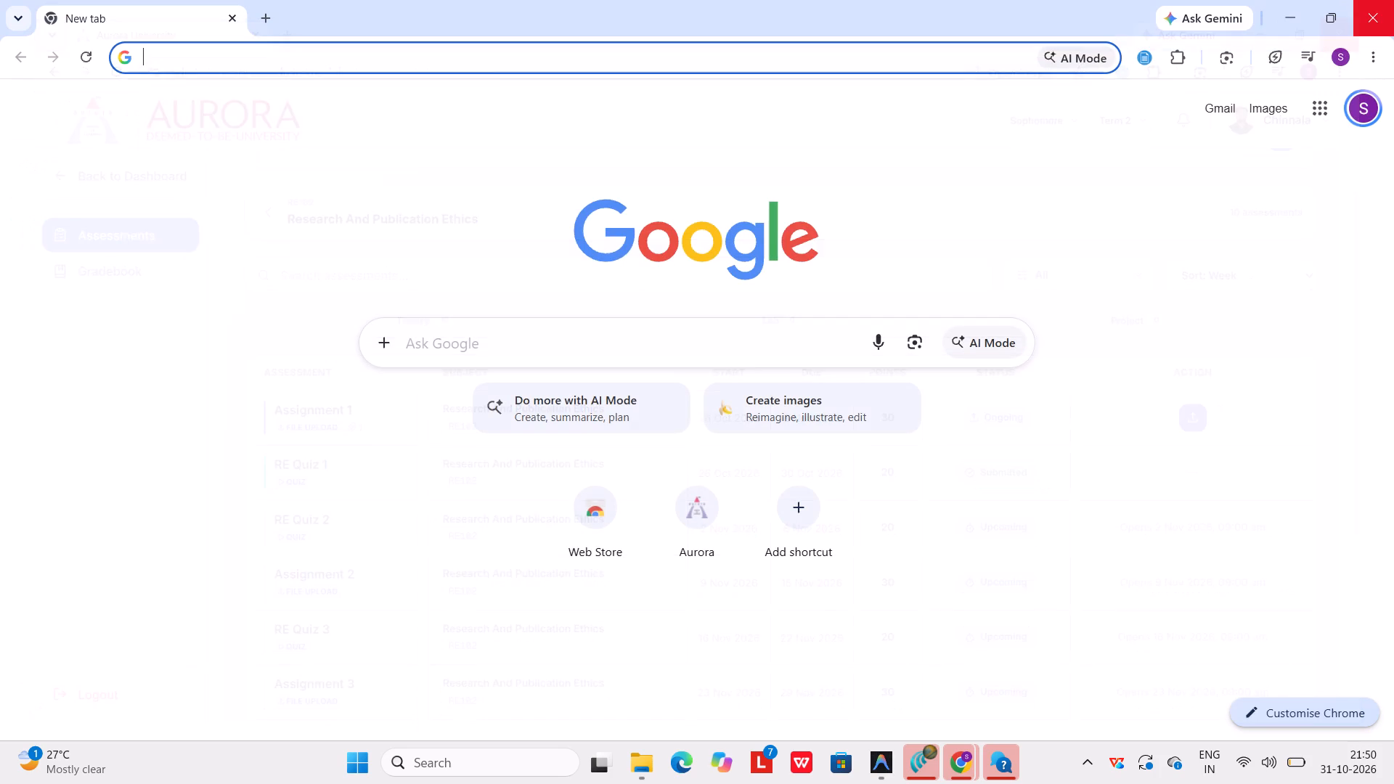
click(1393, 7)
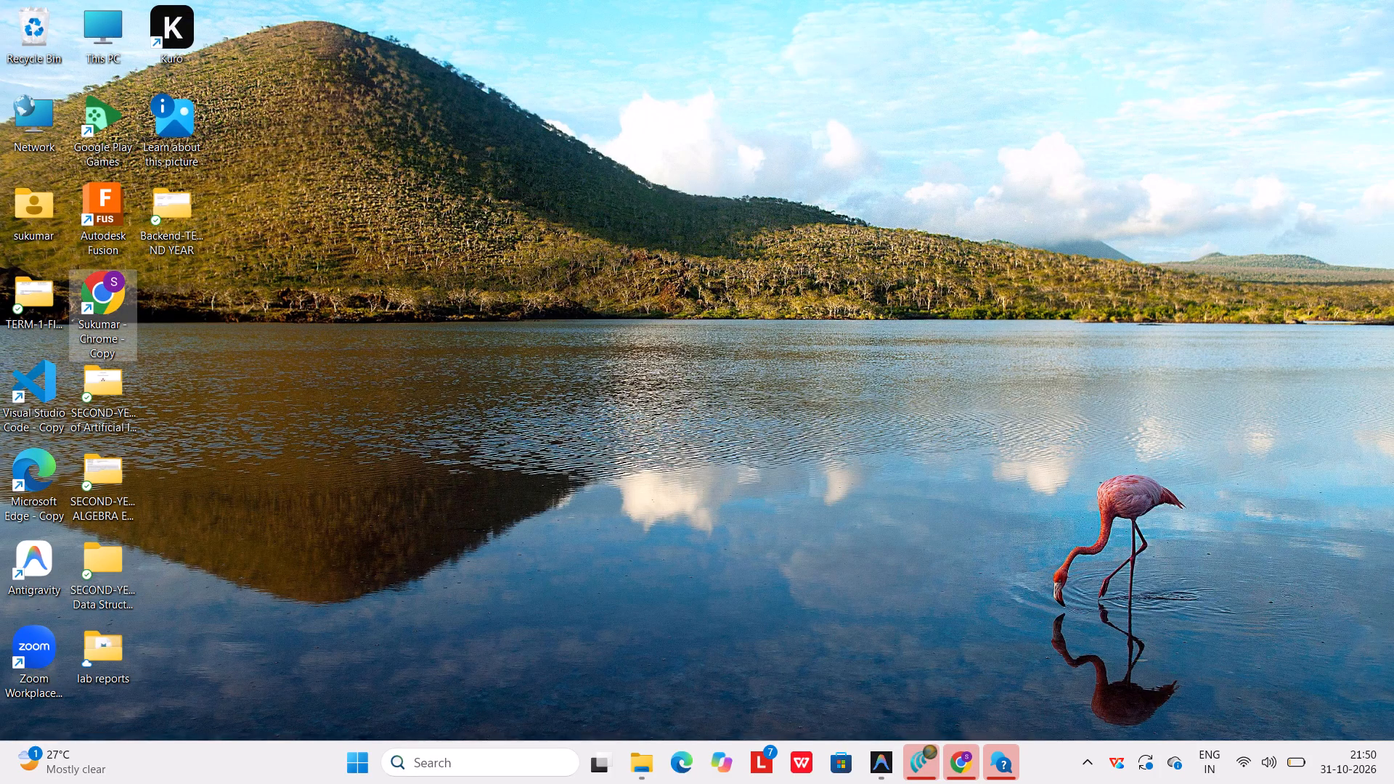
click(354, 758)
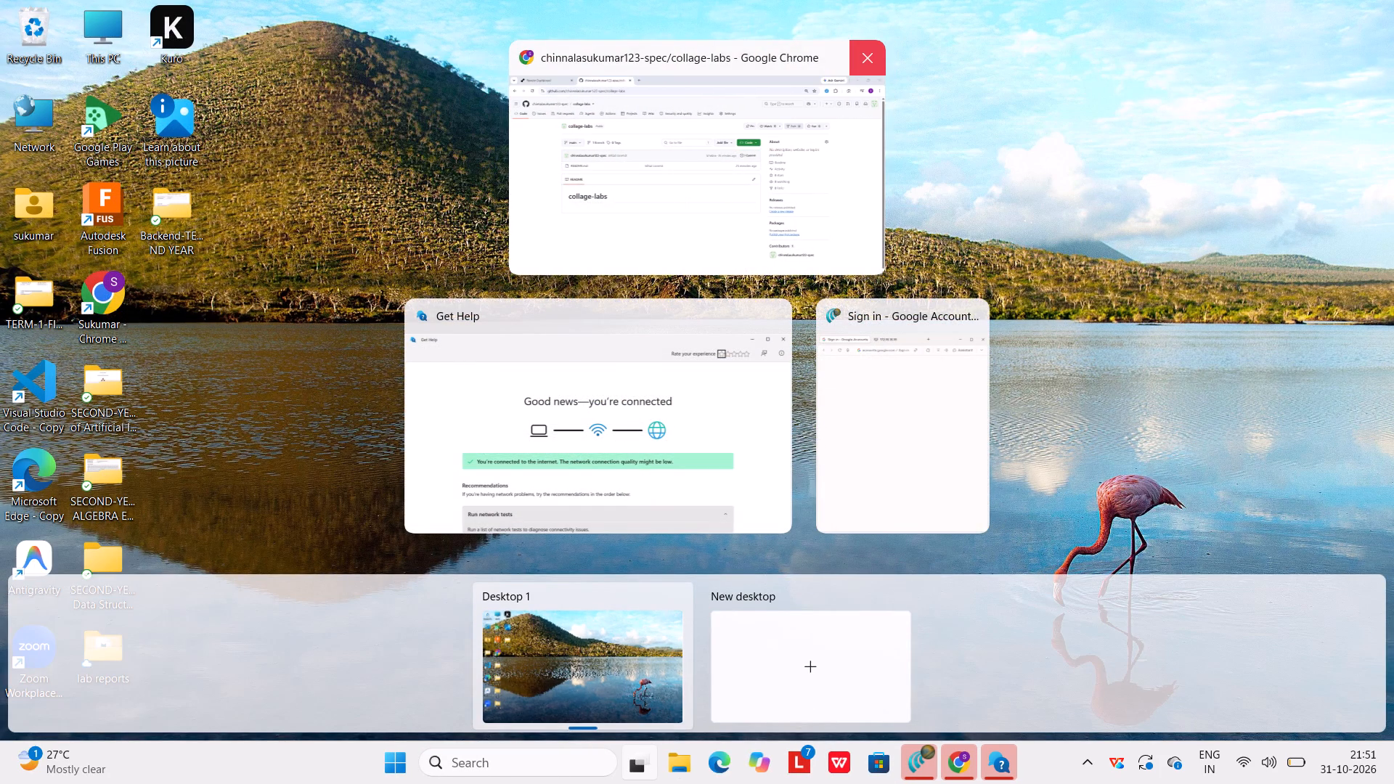
click(865, 74)
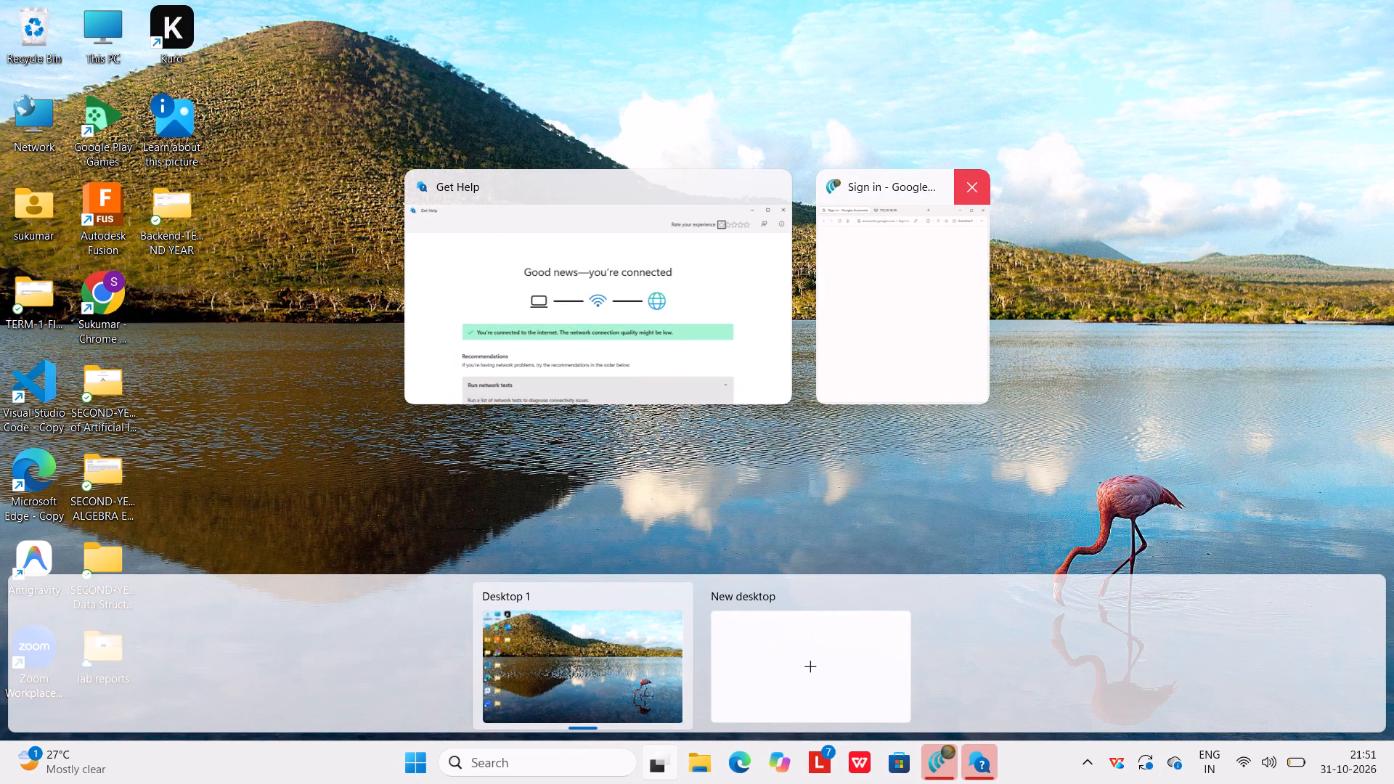
click(973, 185)
click(879, 184)
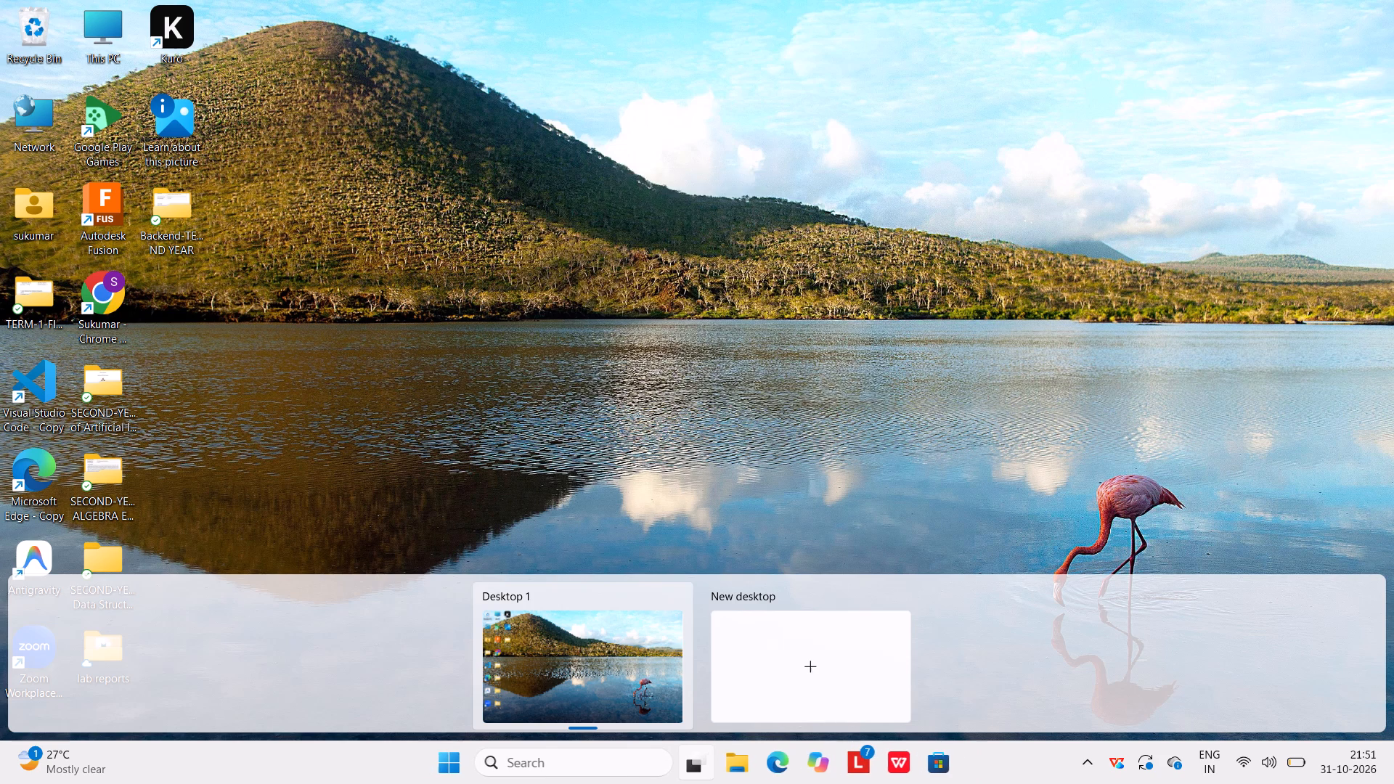
double_click(176, 8)
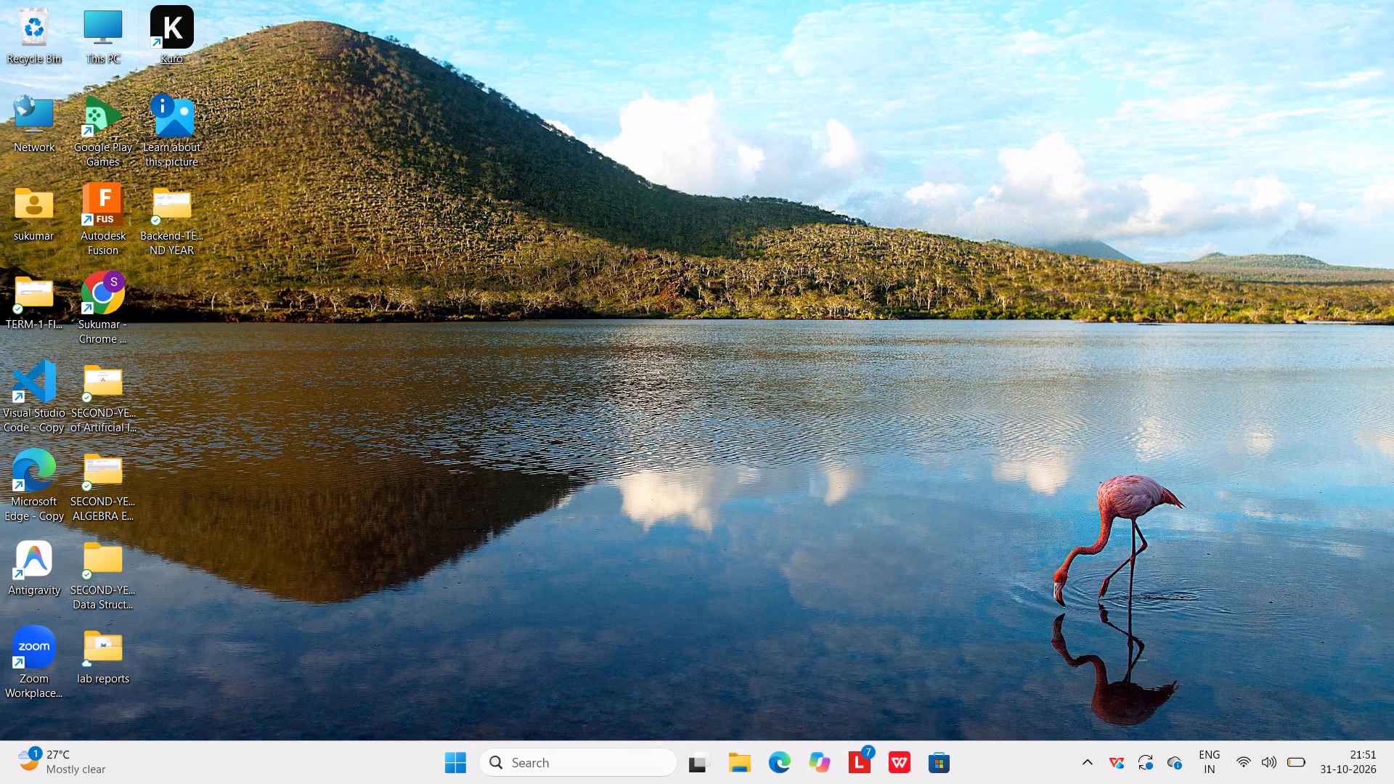